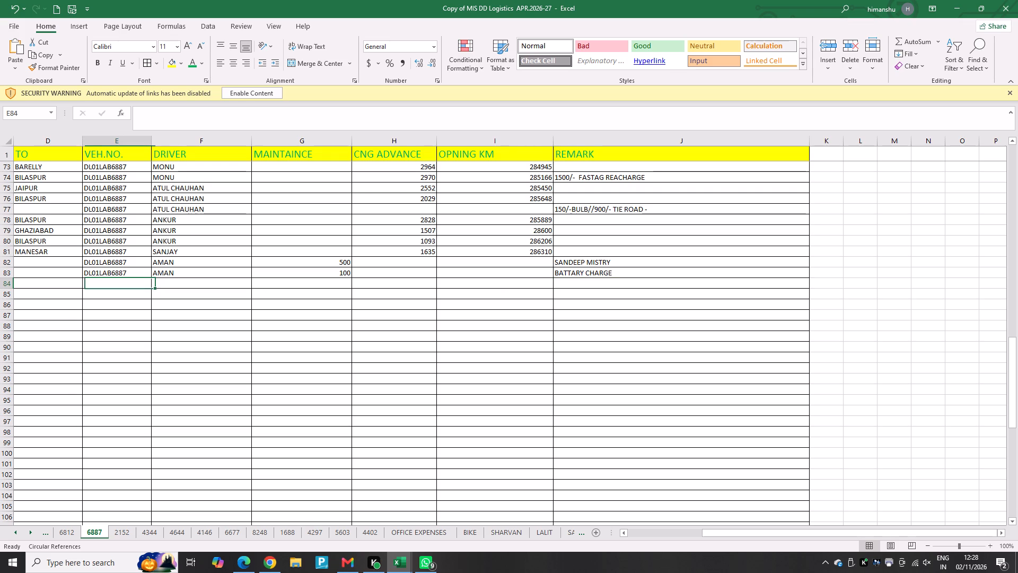
Review the last filled row, serial number 83, of vehicle sheet 6887 back to its first column.
{"action": "key", "text": "Up"}
{"action": "key", "text": "Left"}
{"action": "key", "text": "Left"}
{"action": "key", "text": "Left"}
{"action": "key", "text": "Left"}
{"action": "key", "text": "Left"}
{"action": "key", "text": "Left"}
{"action": "key", "text": "Left"}
{"action": "key", "text": "Left"}
{"action": "key", "text": "Left"}
{"action": "key", "text": "Left"}
{"action": "key", "text": "Left"}
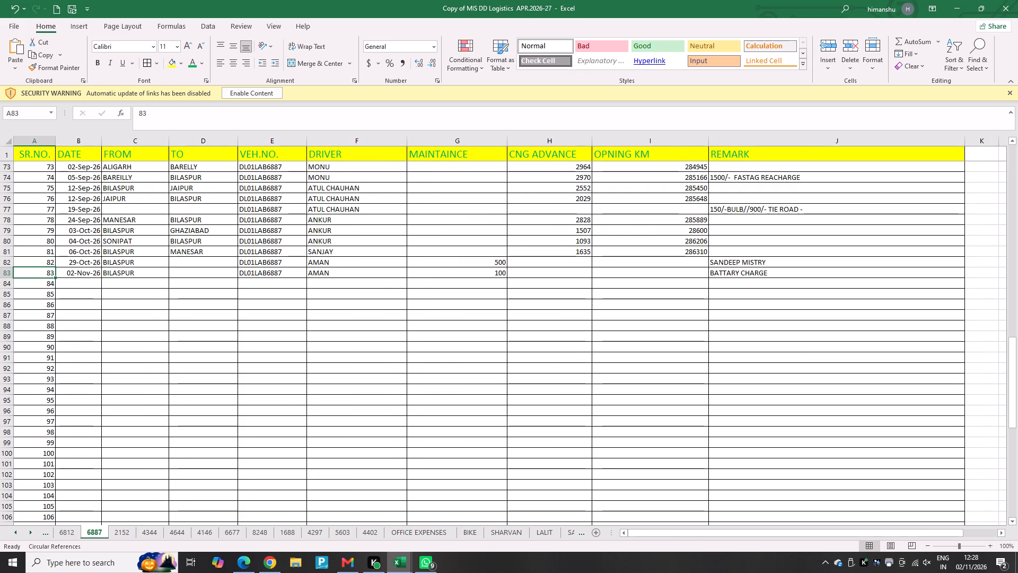
Open the ALL BOOKING REPORT sheet.
{"action": "left_click", "coordinate": [13, 535]}
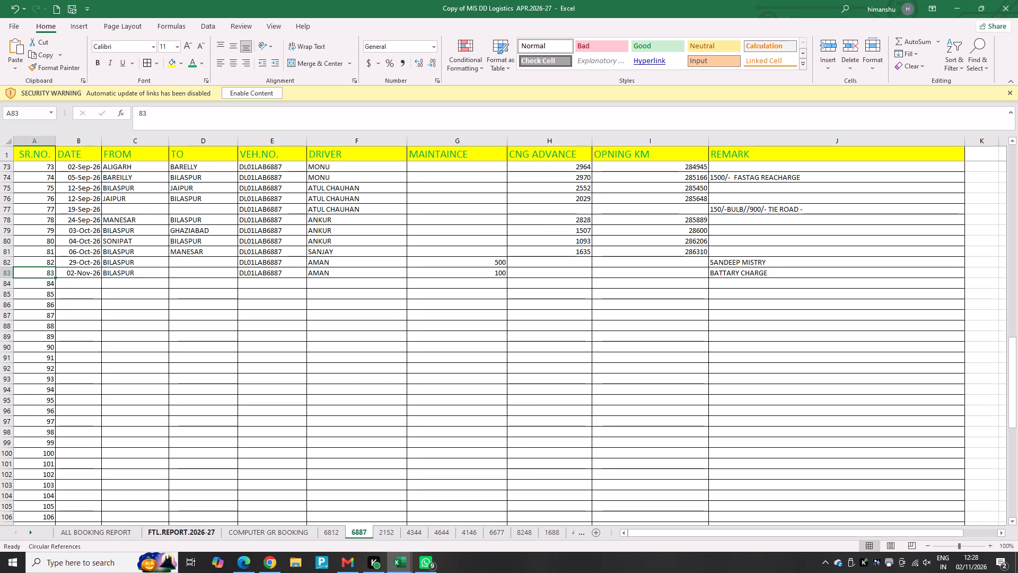
{"action": "left_click", "coordinate": [92, 527]}
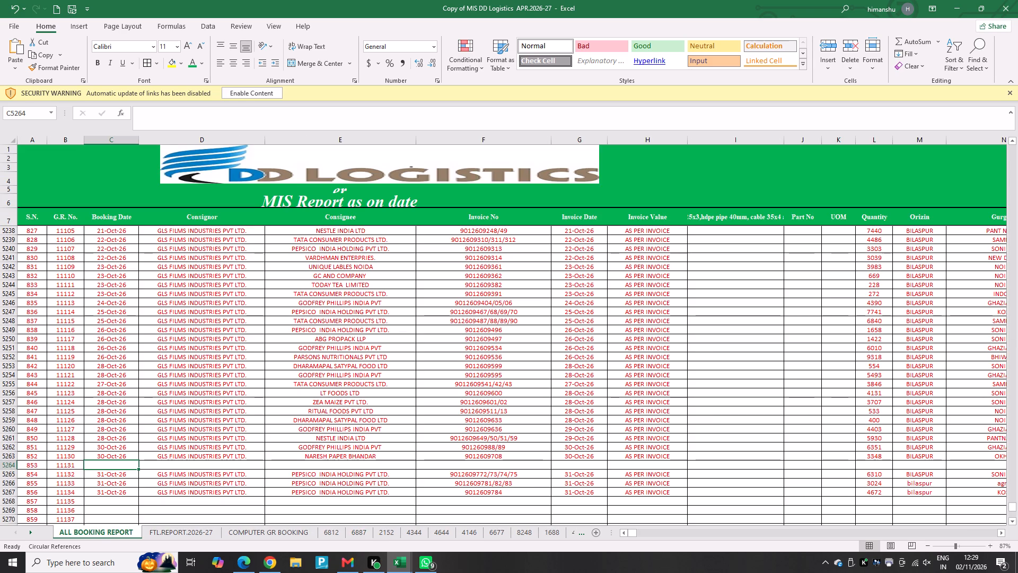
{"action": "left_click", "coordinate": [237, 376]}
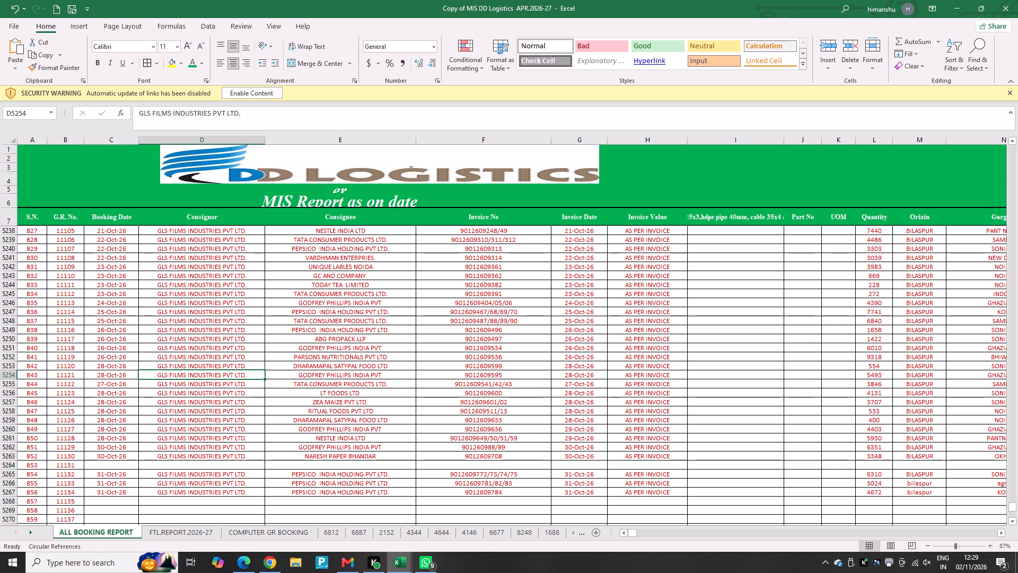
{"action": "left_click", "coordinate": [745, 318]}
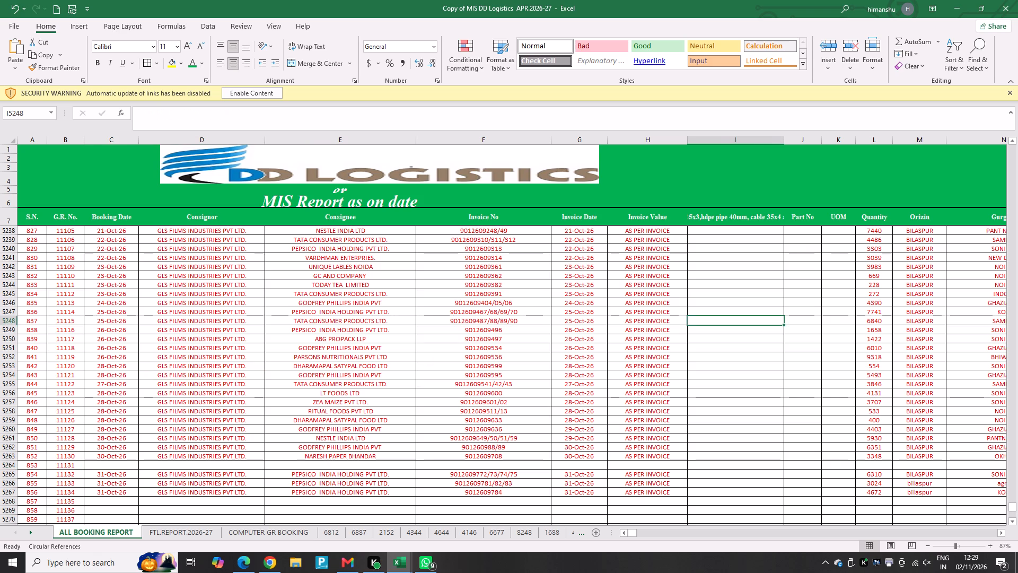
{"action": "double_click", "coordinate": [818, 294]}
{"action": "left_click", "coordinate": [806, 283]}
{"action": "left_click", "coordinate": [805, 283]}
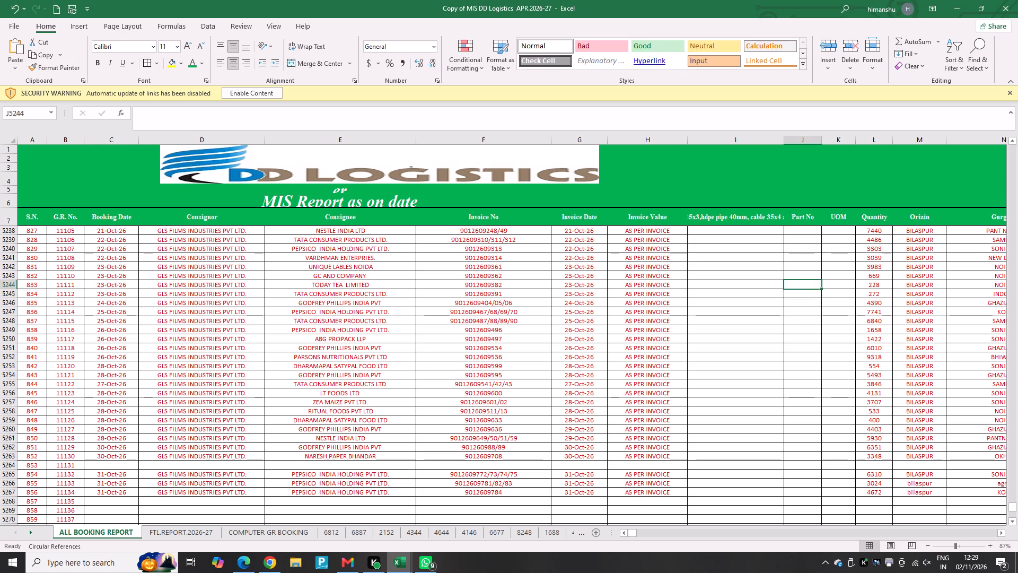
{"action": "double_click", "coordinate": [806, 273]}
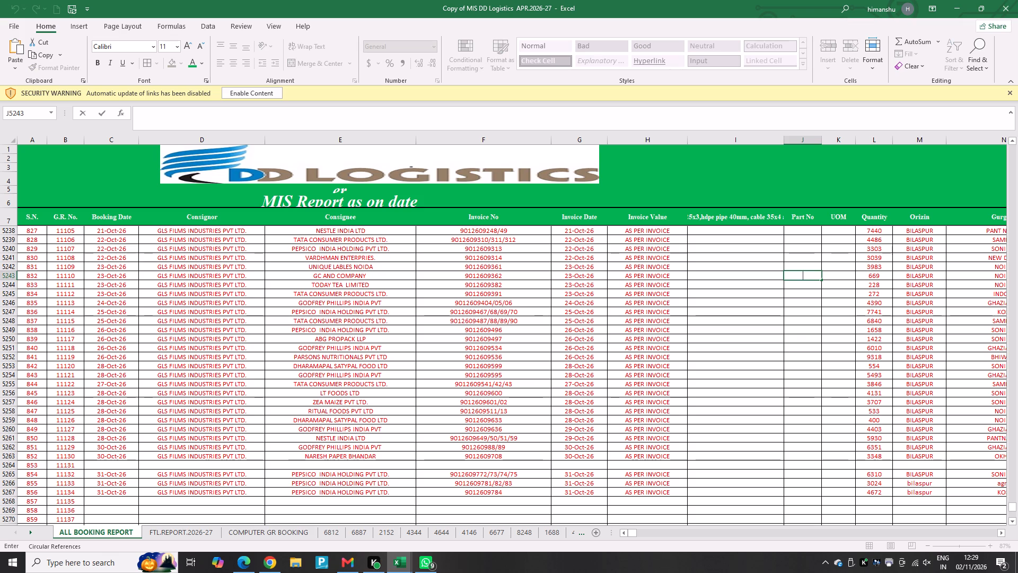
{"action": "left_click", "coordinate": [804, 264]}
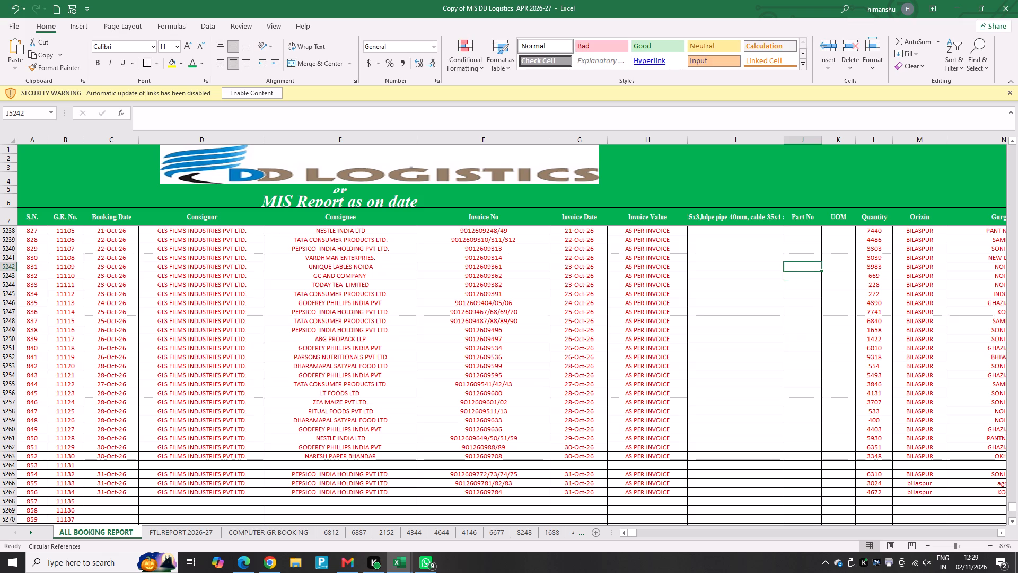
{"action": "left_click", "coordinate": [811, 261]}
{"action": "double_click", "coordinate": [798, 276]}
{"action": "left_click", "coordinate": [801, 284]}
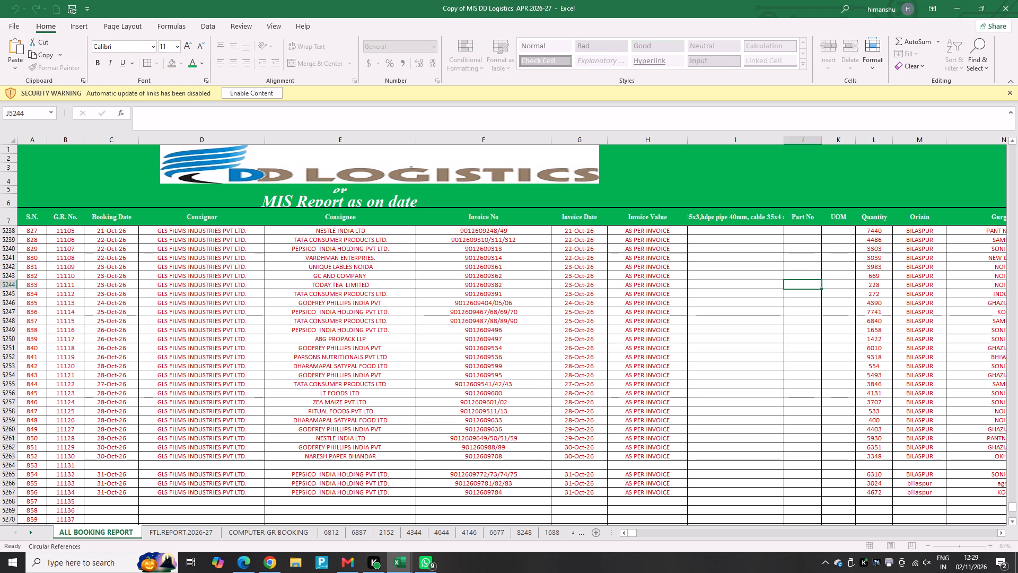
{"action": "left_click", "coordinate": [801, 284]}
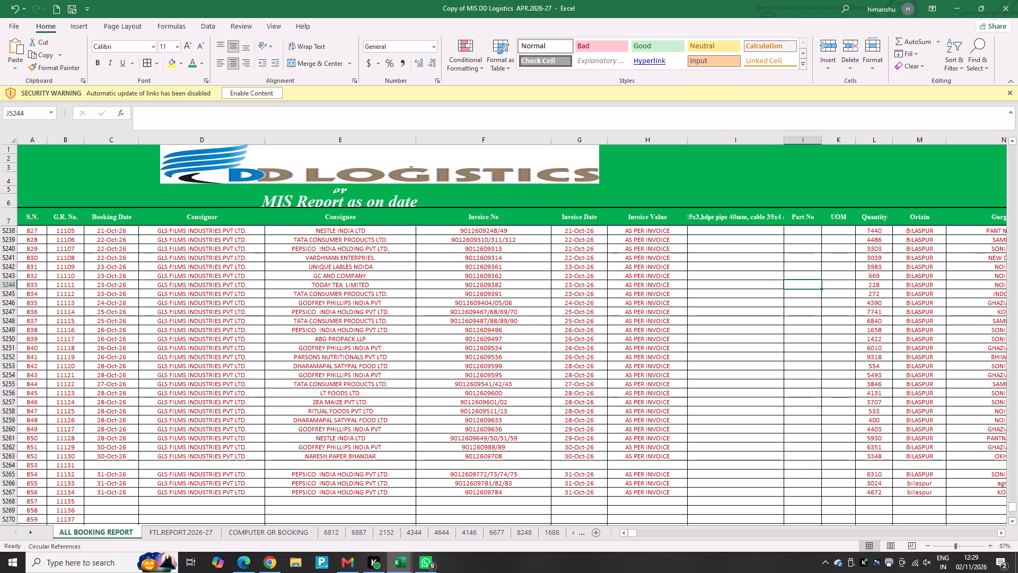
{"action": "triple_click", "coordinate": [765, 283]}
{"action": "left_click", "coordinate": [763, 272]}
{"action": "left_click", "coordinate": [763, 272]}
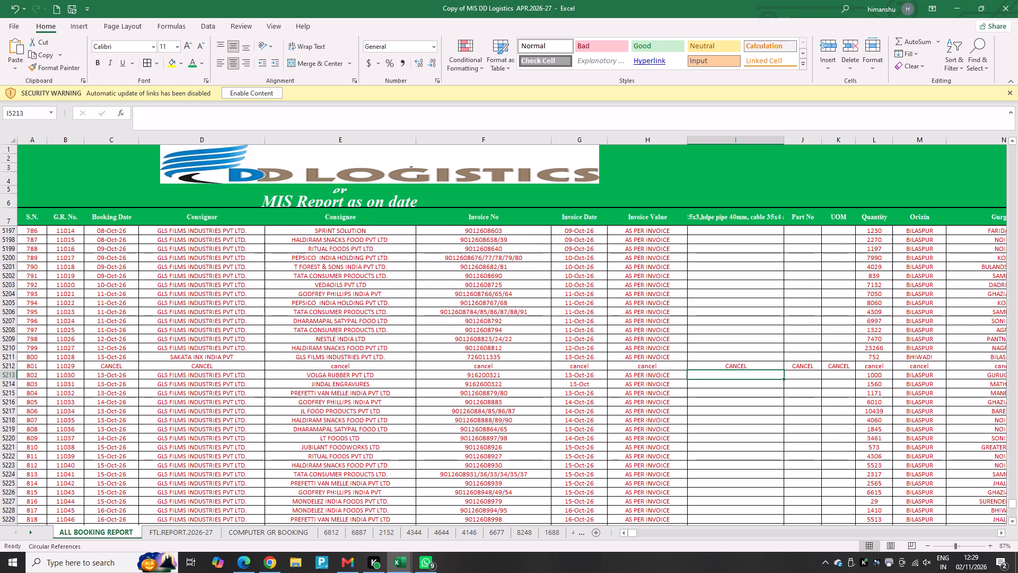
{"action": "double_click", "coordinate": [758, 323]}
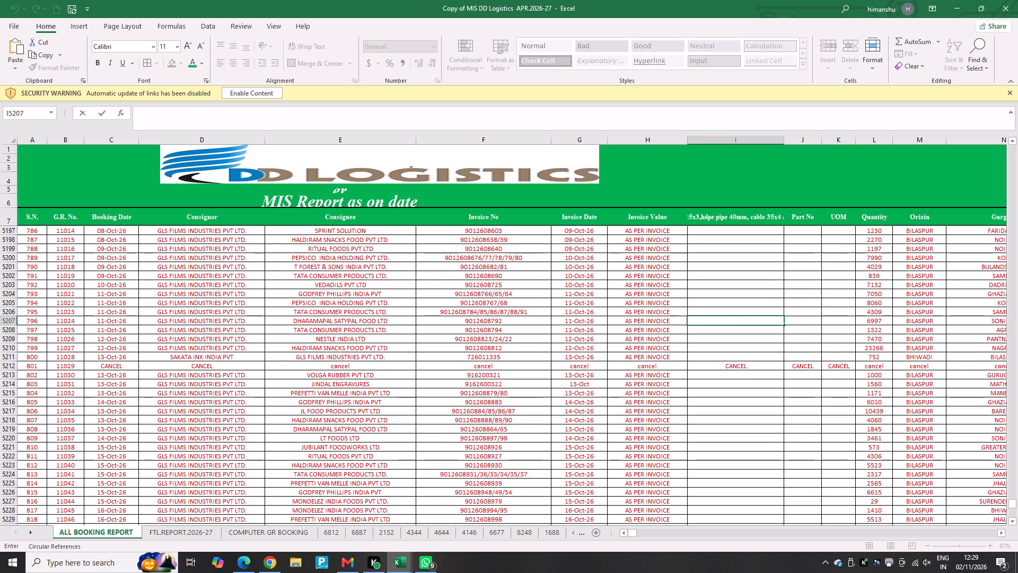
{"action": "left_click", "coordinate": [800, 298]}
{"action": "left_click", "coordinate": [748, 298]}
{"action": "left_click", "coordinate": [805, 280]}
{"action": "left_click", "coordinate": [821, 270]}
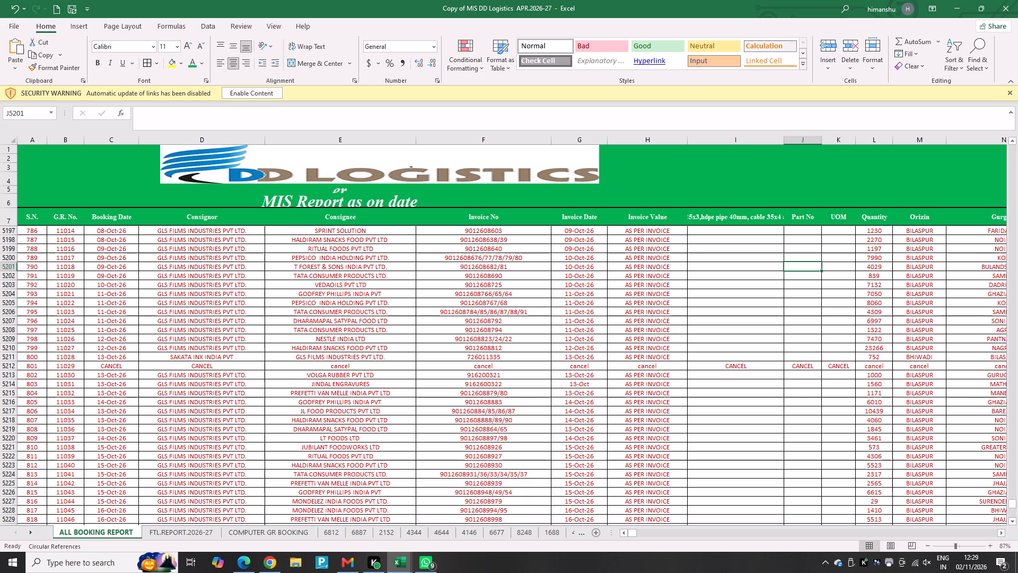
{"action": "left_click", "coordinate": [713, 281]}
{"action": "double_click", "coordinate": [752, 274]}
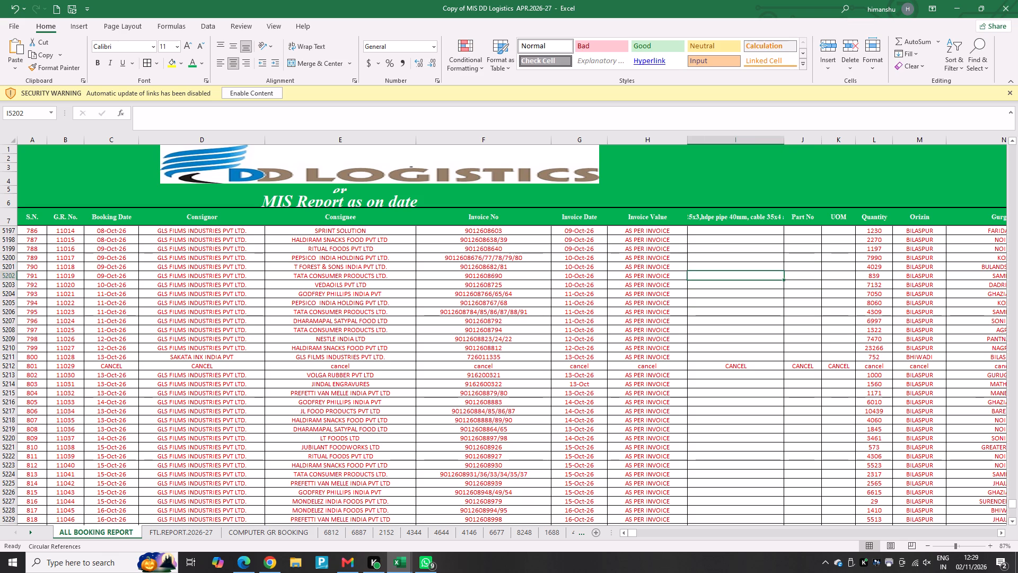
{"action": "double_click", "coordinate": [748, 263]}
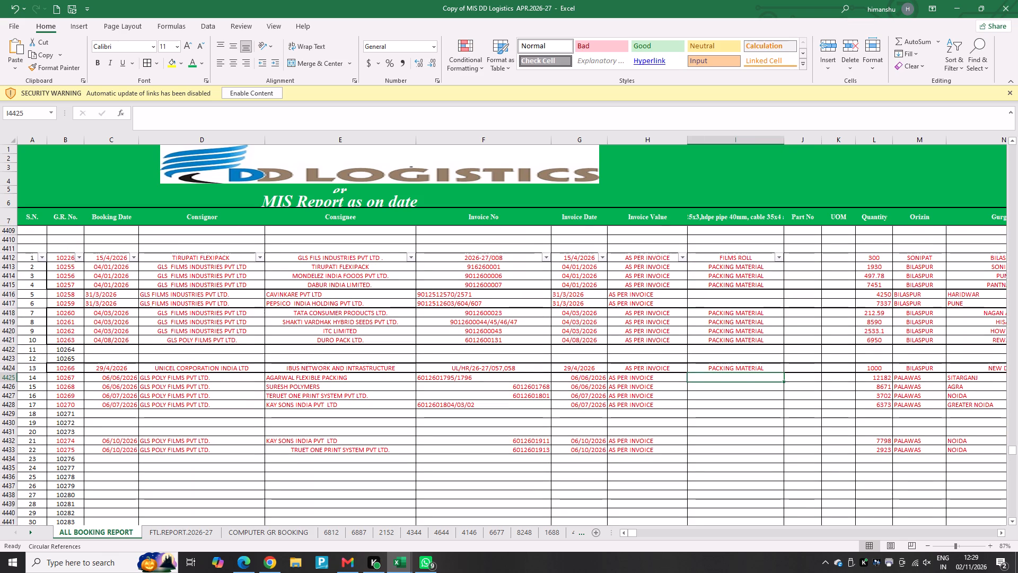
{"action": "scroll", "coordinate": [691, 276], "scroll_direction": "up", "scroll_amount": 6}
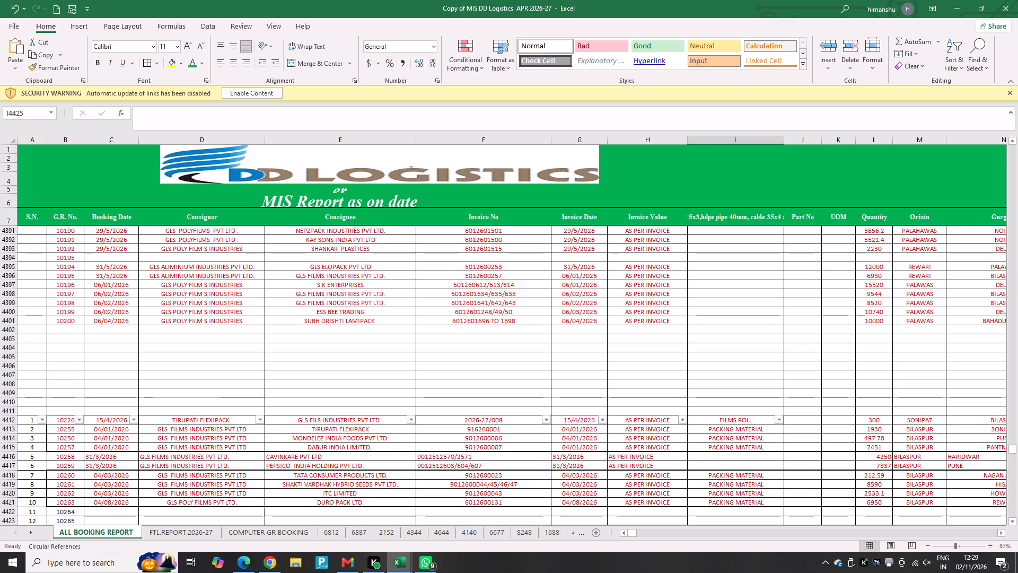
{"action": "scroll", "coordinate": [527, 387], "scroll_direction": "down", "scroll_amount": 2}
{"action": "left_click", "coordinate": [408, 366]}
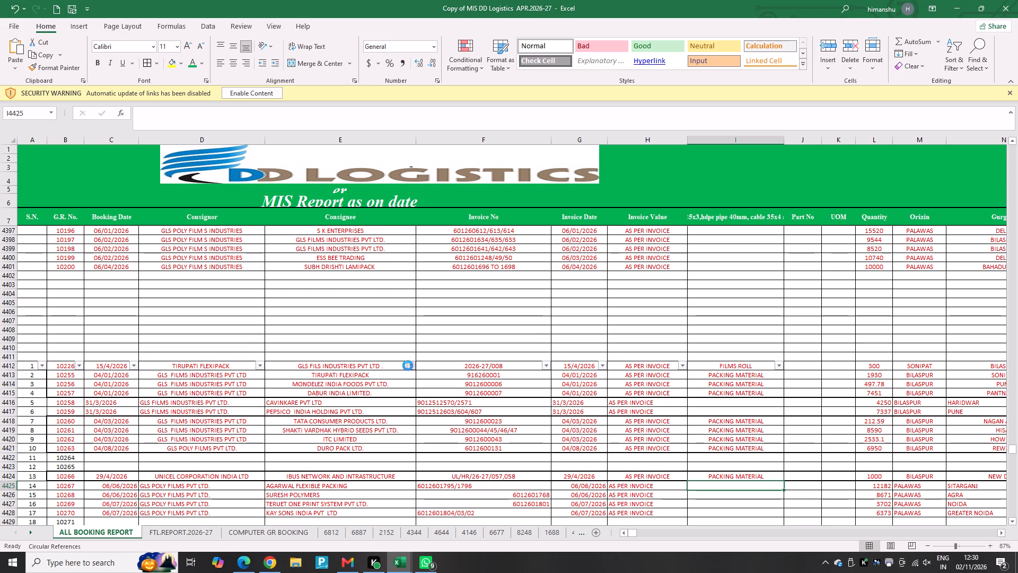
{"action": "scroll", "coordinate": [326, 249], "scroll_direction": "down", "scroll_amount": 3}
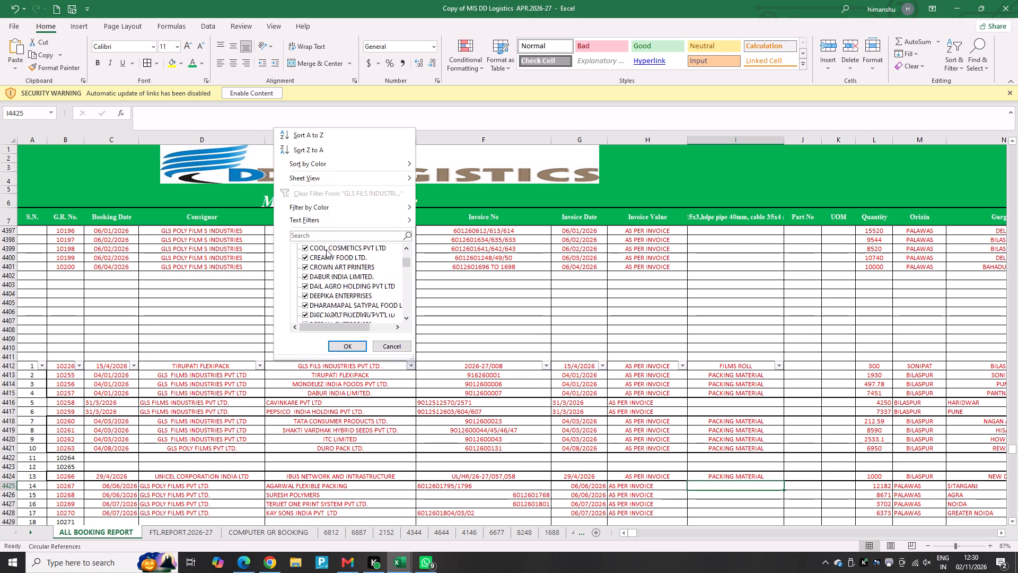
{"action": "scroll", "coordinate": [326, 249], "scroll_direction": "down", "scroll_amount": 4}
{"action": "left_click", "coordinate": [383, 344]}
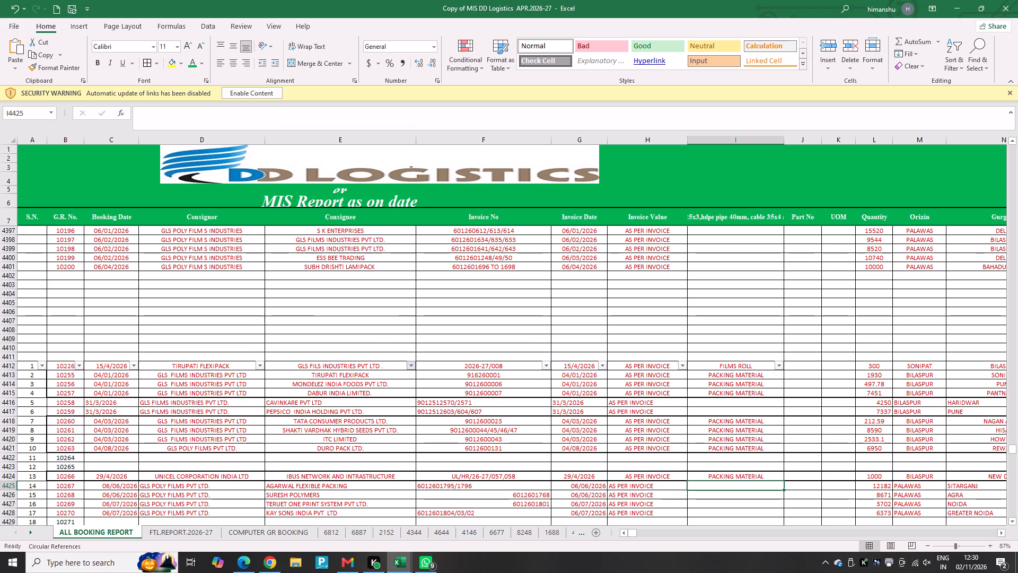
Look through the April 2026 bookings below the filter row.
{"action": "scroll", "coordinate": [383, 344], "scroll_direction": "down", "scroll_amount": 15}
{"action": "scroll", "coordinate": [210, 356], "scroll_direction": "down", "scroll_amount": 6}
{"action": "scroll", "coordinate": [278, 366], "scroll_direction": "down", "scroll_amount": 10}
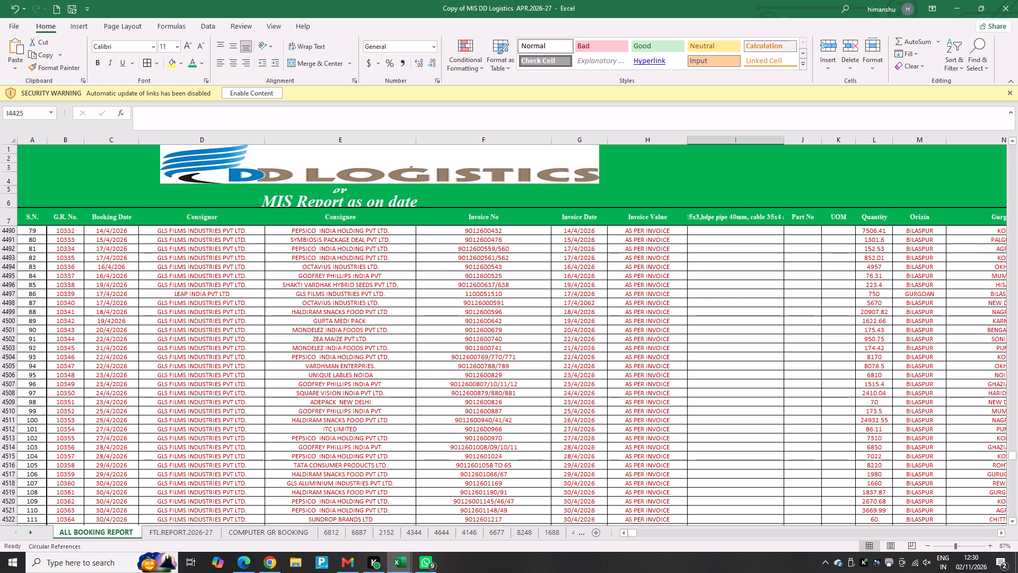
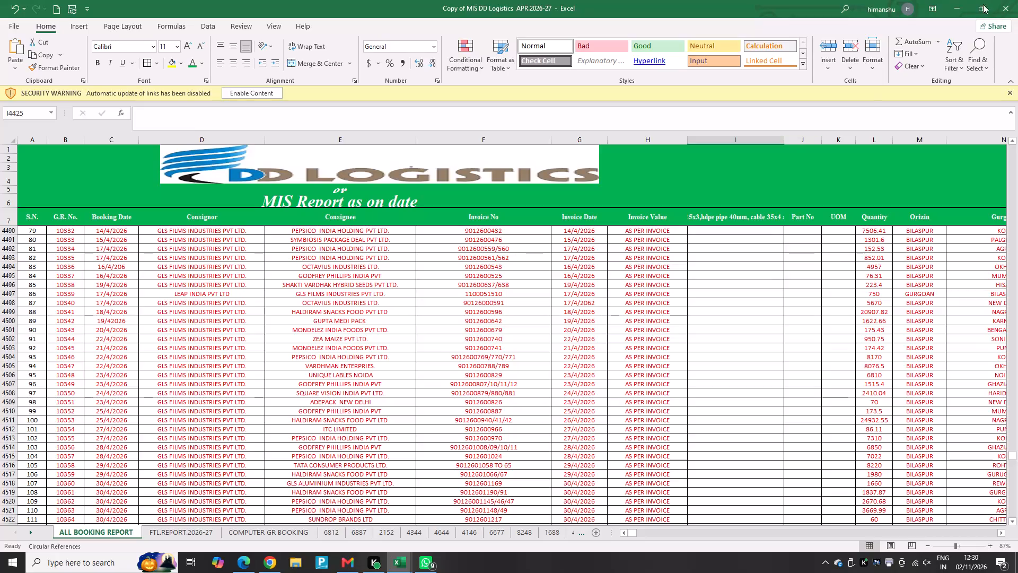
Fill cell I4425 with PACKING MATERIAL from the cell above and save the workbook.
{"action": "key", "text": "ctrl+d"}
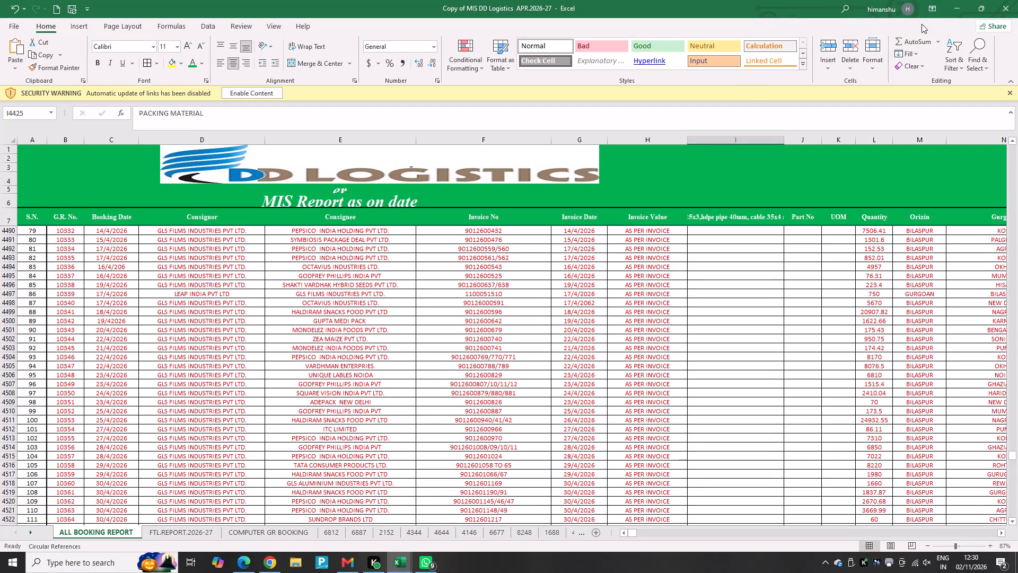
{"action": "key", "text": "ctrl+s"}
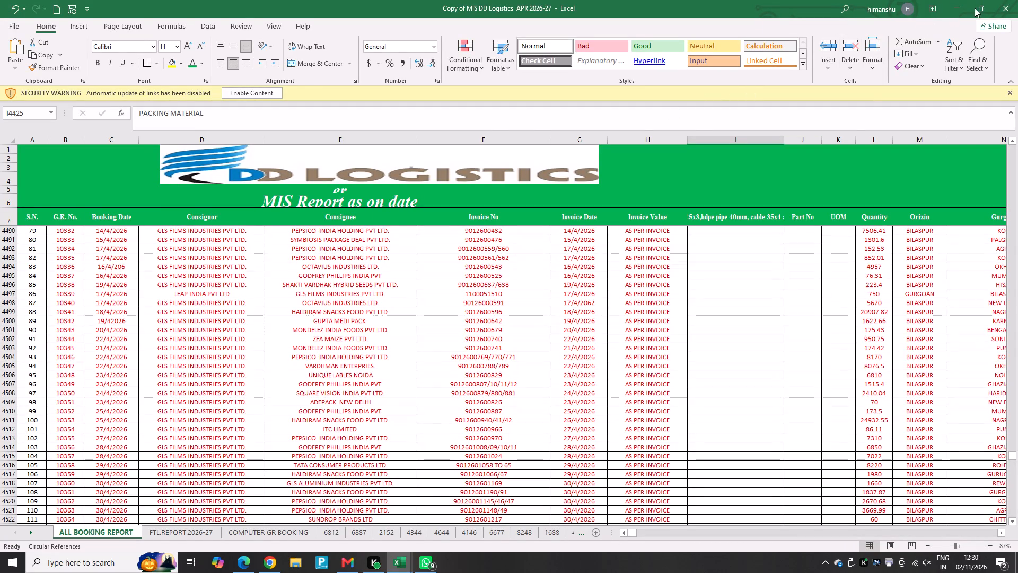
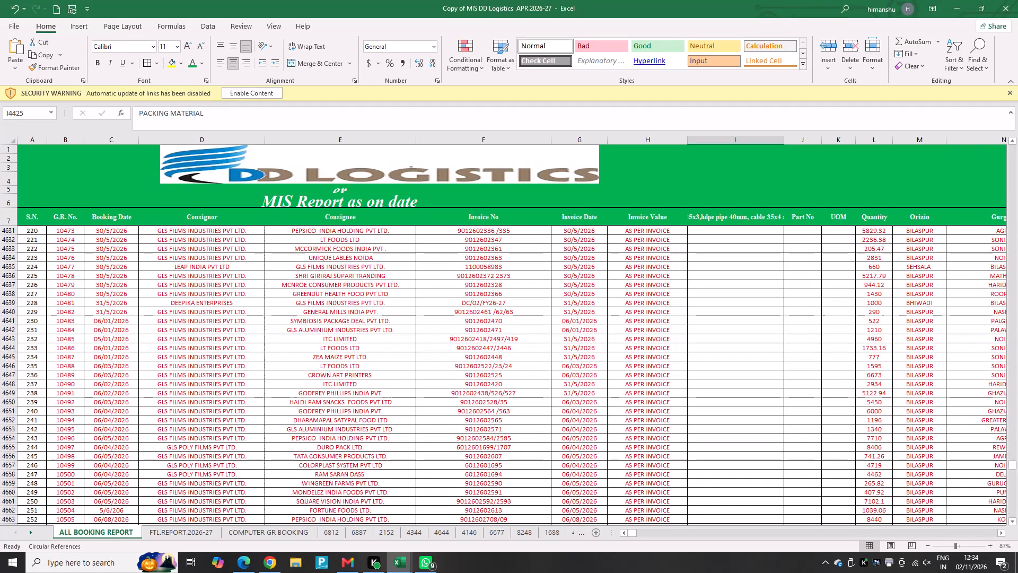
Look through the June to September 2026 bookings in the ALL BOOKING REPORT sheet, down to about G.R. No. 10990.
{"action": "scroll", "coordinate": [67, 415], "scroll_direction": "down", "scroll_amount": 13}
{"action": "scroll", "coordinate": [67, 414], "scroll_direction": "down", "scroll_amount": 8}
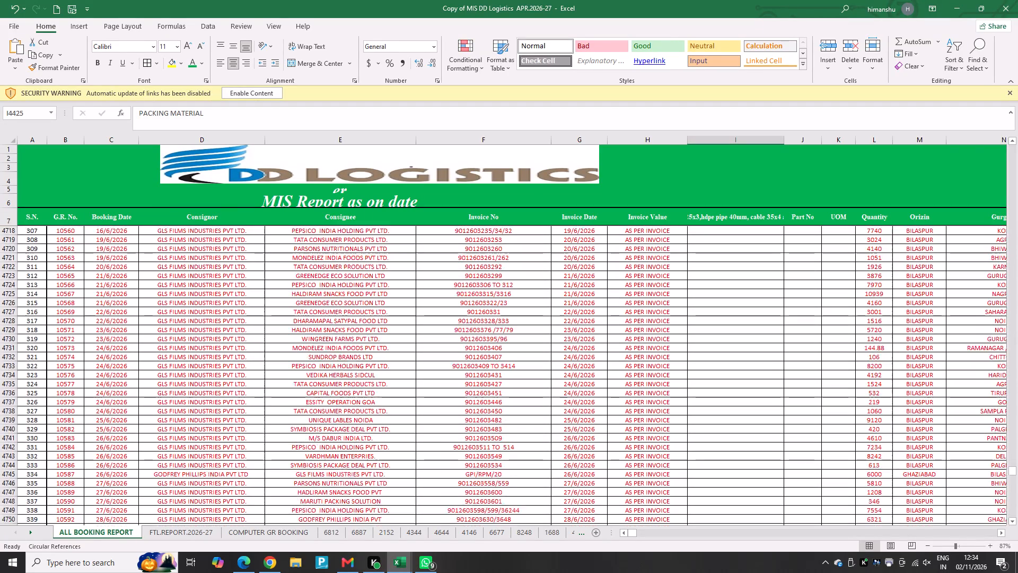
{"action": "scroll", "coordinate": [67, 414], "scroll_direction": "down", "scroll_amount": 15}
{"action": "scroll", "coordinate": [71, 411], "scroll_direction": "down", "scroll_amount": 7}
{"action": "scroll", "coordinate": [73, 404], "scroll_direction": "down", "scroll_amount": 15}
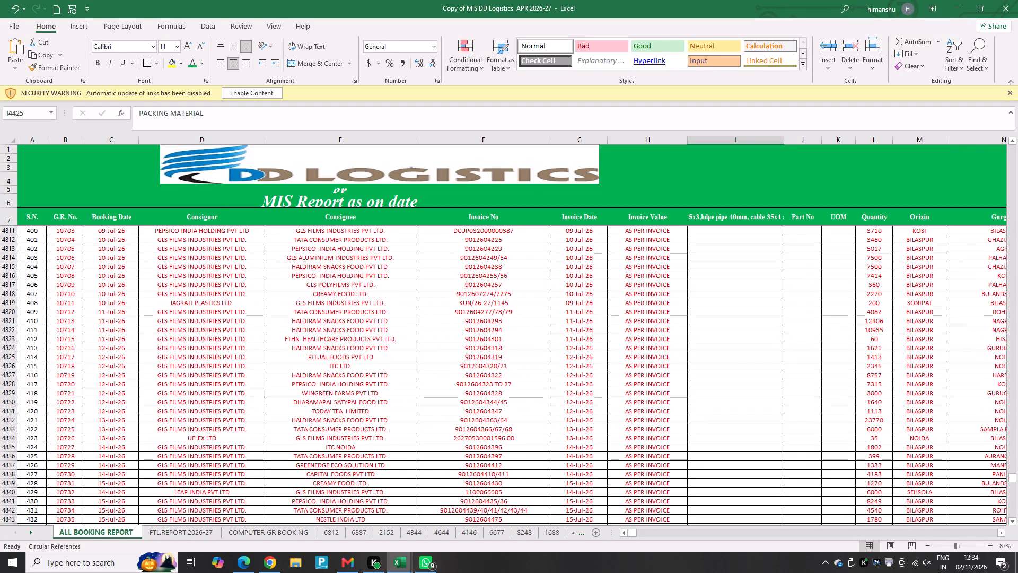
{"action": "scroll", "coordinate": [75, 396], "scroll_direction": "down", "scroll_amount": 15}
{"action": "scroll", "coordinate": [75, 393], "scroll_direction": "down", "scroll_amount": 11}
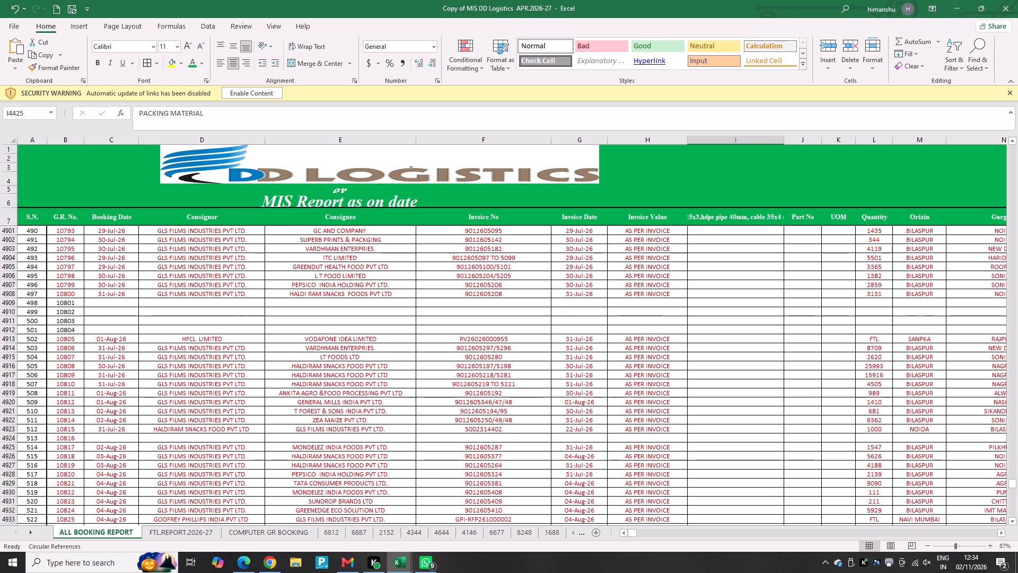
{"action": "scroll", "coordinate": [75, 393], "scroll_direction": "down", "scroll_amount": 16}
{"action": "scroll", "coordinate": [76, 392], "scroll_direction": "down", "scroll_amount": 13}
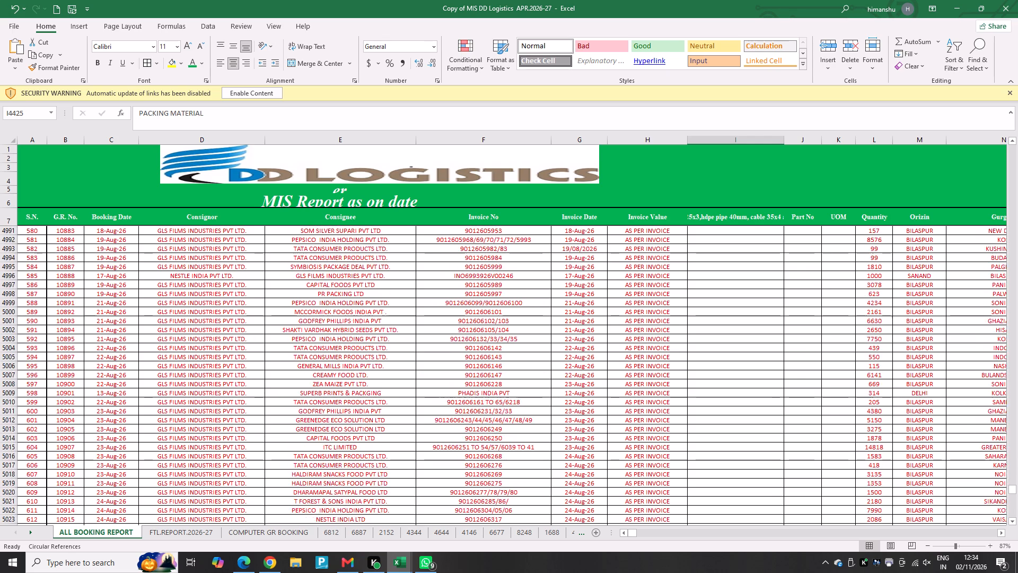
{"action": "scroll", "coordinate": [76, 392], "scroll_direction": "down", "scroll_amount": 17}
{"action": "scroll", "coordinate": [76, 392], "scroll_direction": "down", "scroll_amount": 14}
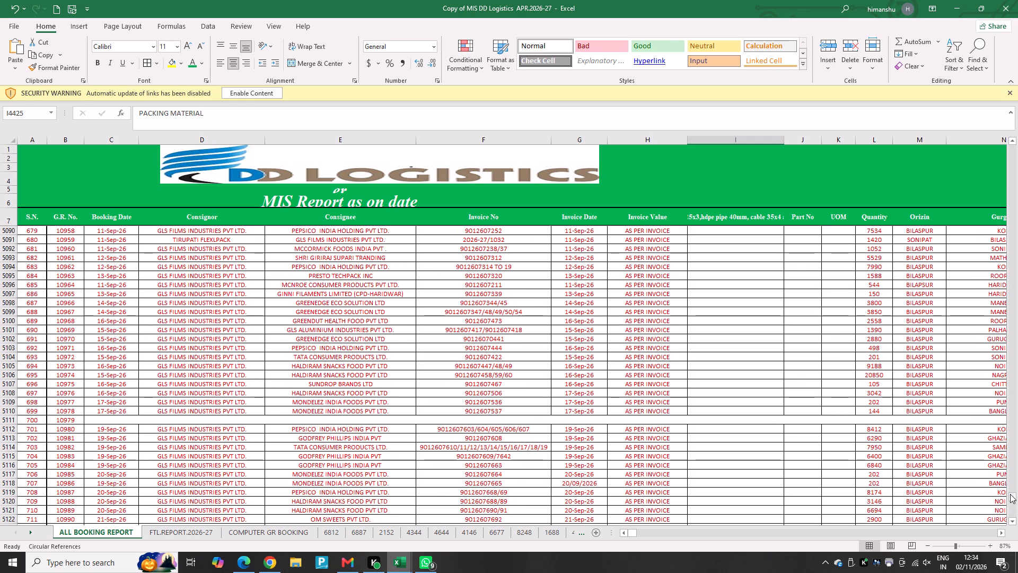
{"action": "left_click_drag", "start_coordinate": [1010, 494], "coordinate": [1012, 506]}
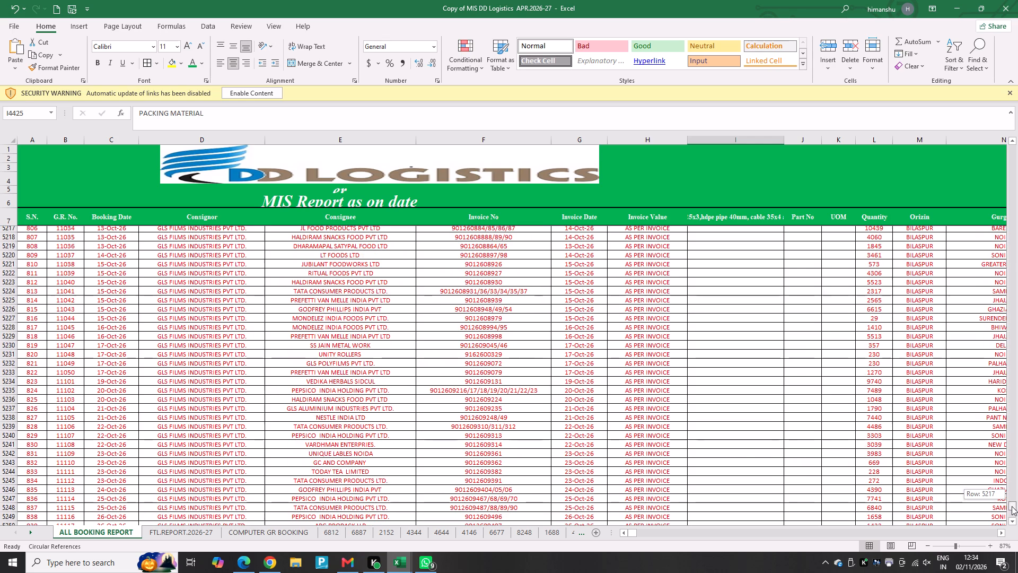
{"action": "left_click_drag", "start_coordinate": [1012, 506], "coordinate": [1012, 508]}
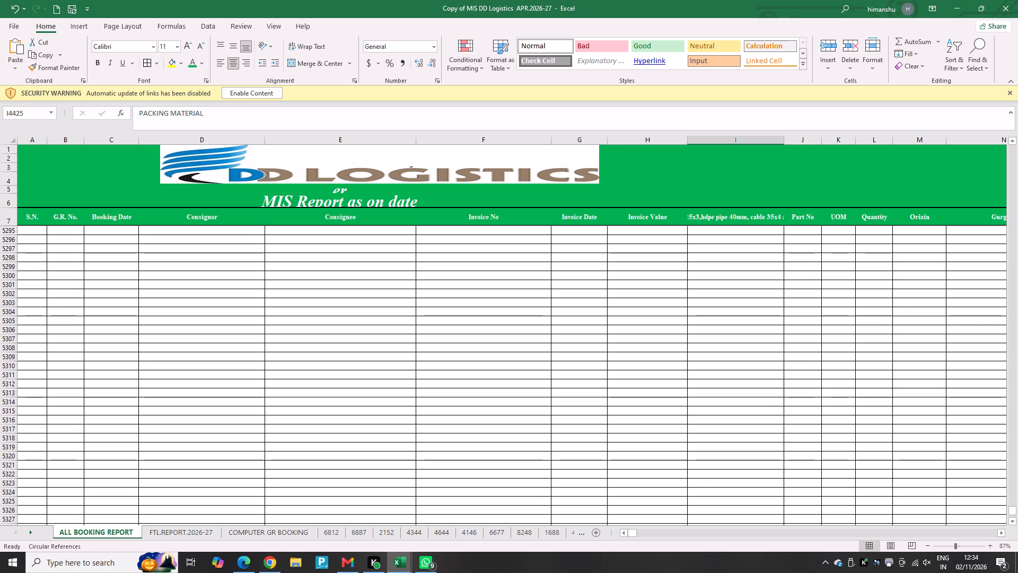
{"action": "scroll", "coordinate": [244, 414], "scroll_direction": "up", "scroll_amount": 8}
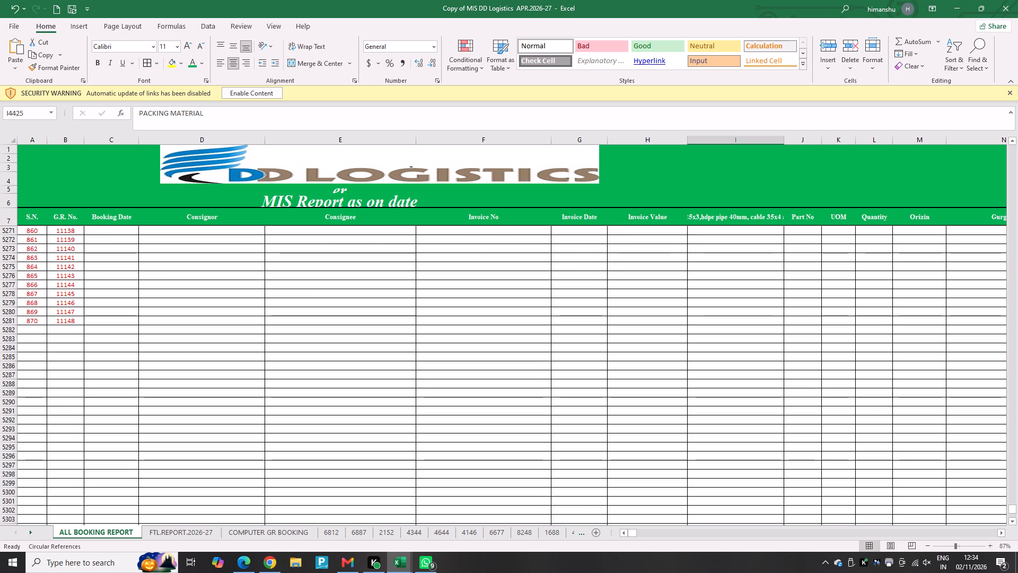
{"action": "scroll", "coordinate": [78, 350], "scroll_direction": "up", "scroll_amount": 5}
{"action": "left_click", "coordinate": [93, 338]}
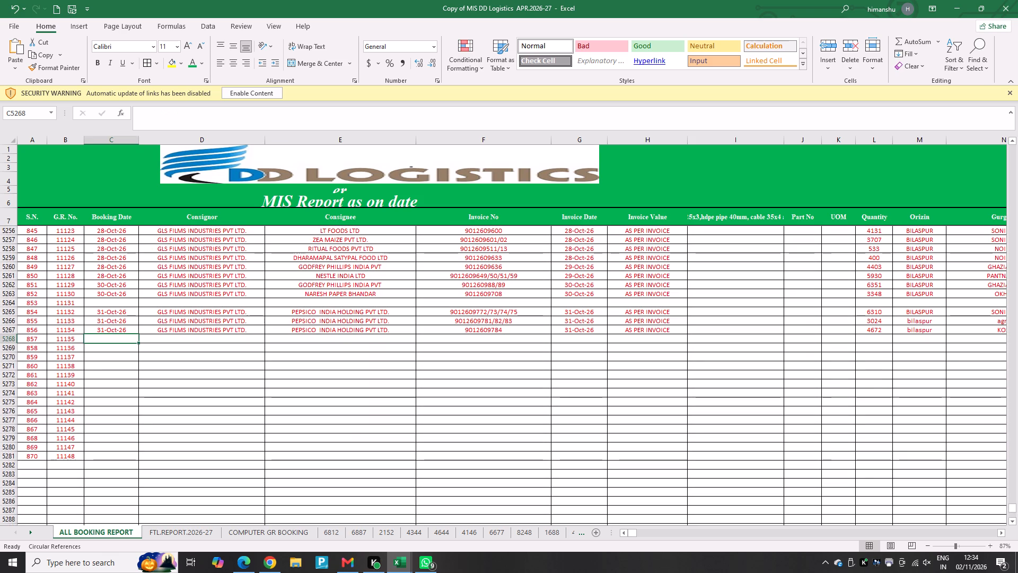
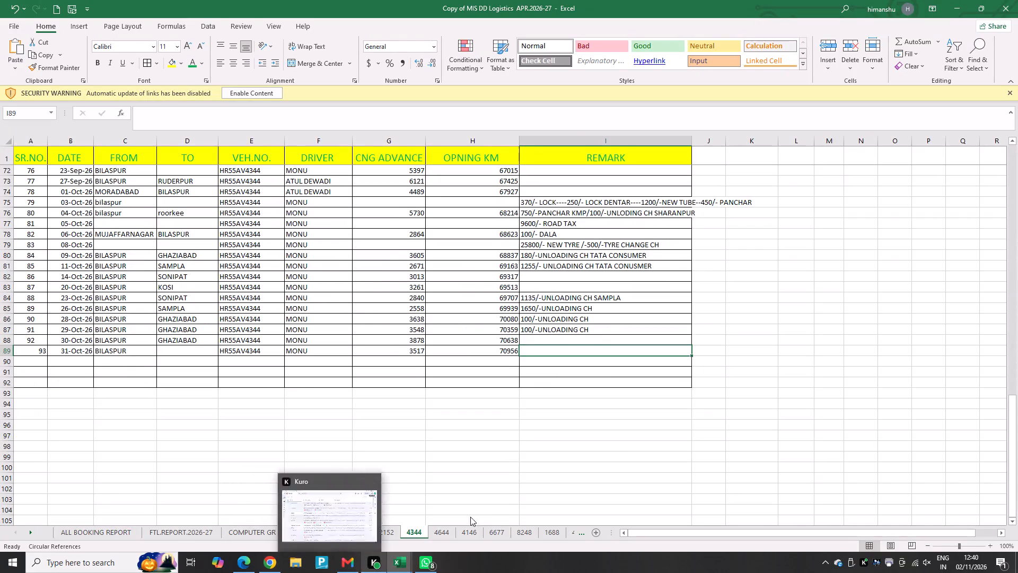
Switch from the workbook to the Chrome window showing the DD Logistics Search Expense page.
{"action": "key", "text": "alt+Tab"}
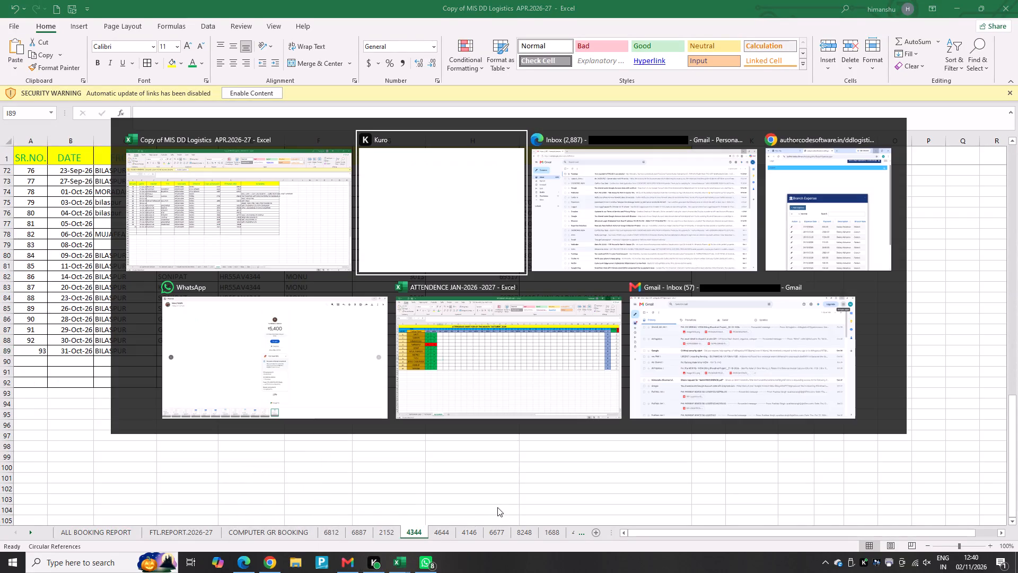
{"action": "key", "text": "alt+Tab"}
{"action": "key", "text": "alt+Tab"}
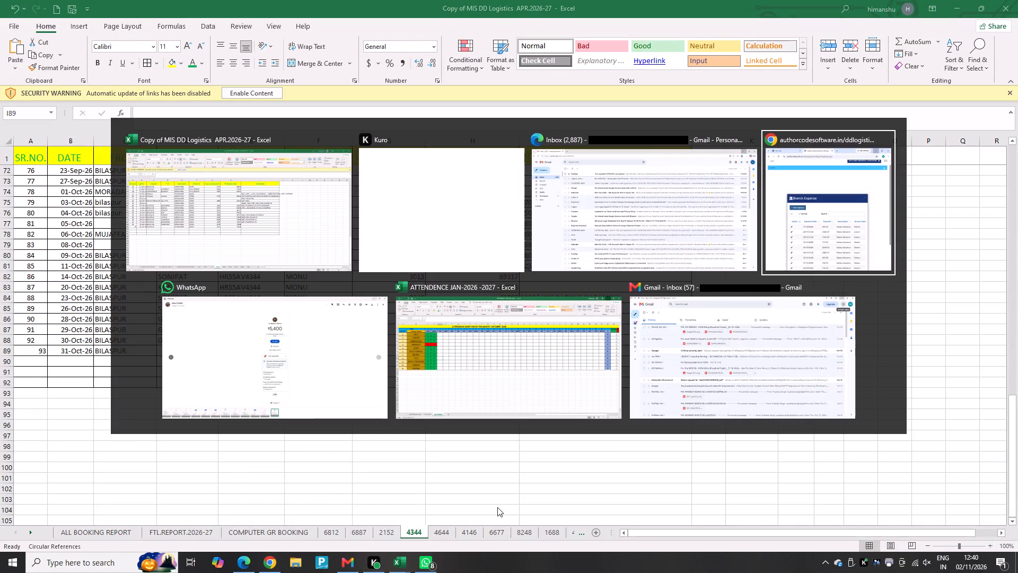
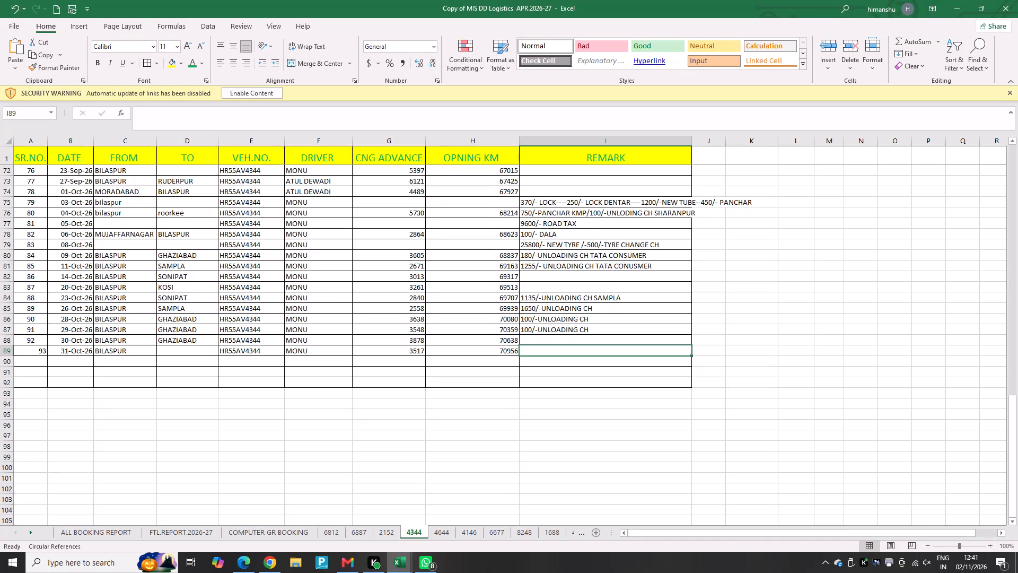
Start a new record in row 90 of sheet 4344 with serial number 94 and date 02-Nov-26.
{"action": "left_click", "coordinate": [31, 360]}
{"action": "type", "text": "94"}
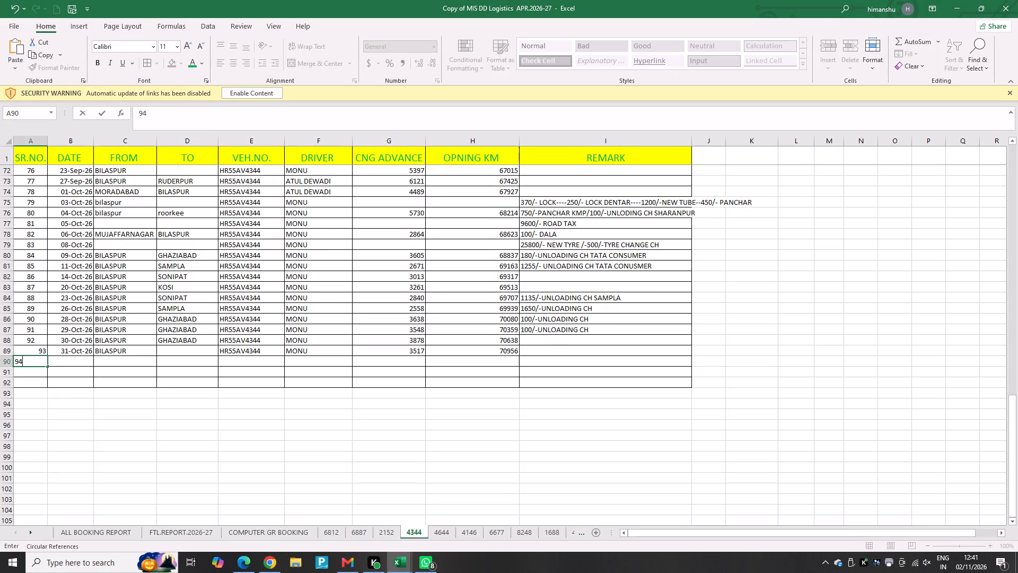
{"action": "key", "text": "Right"}
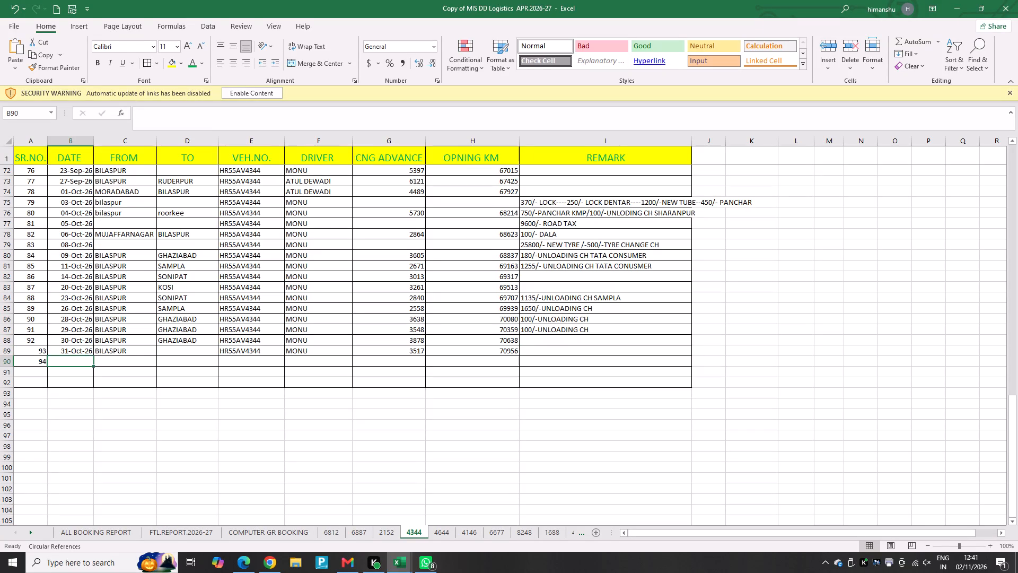
{"action": "type", "text": "02-"}
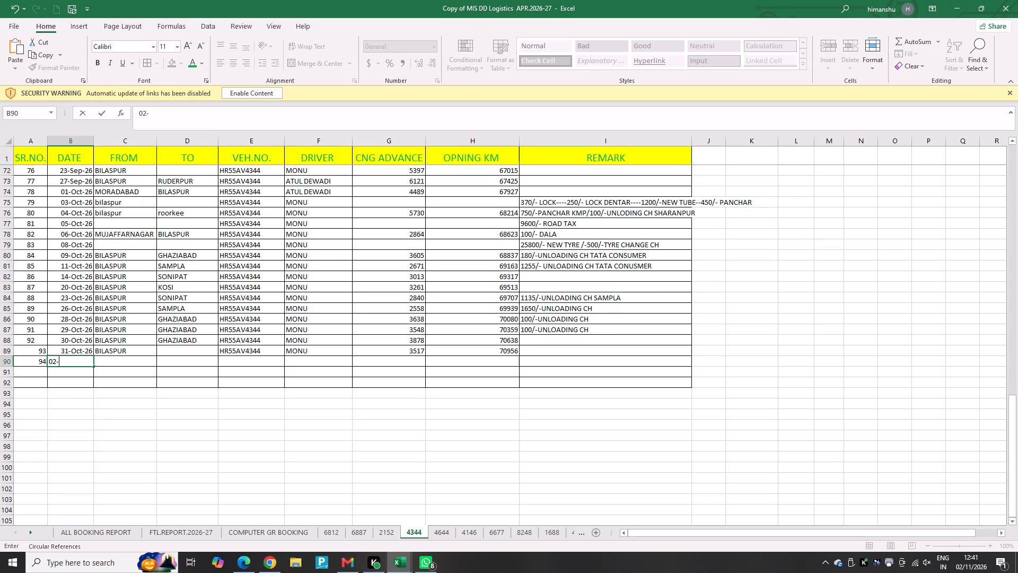
{"action": "type", "text": "NOV"}
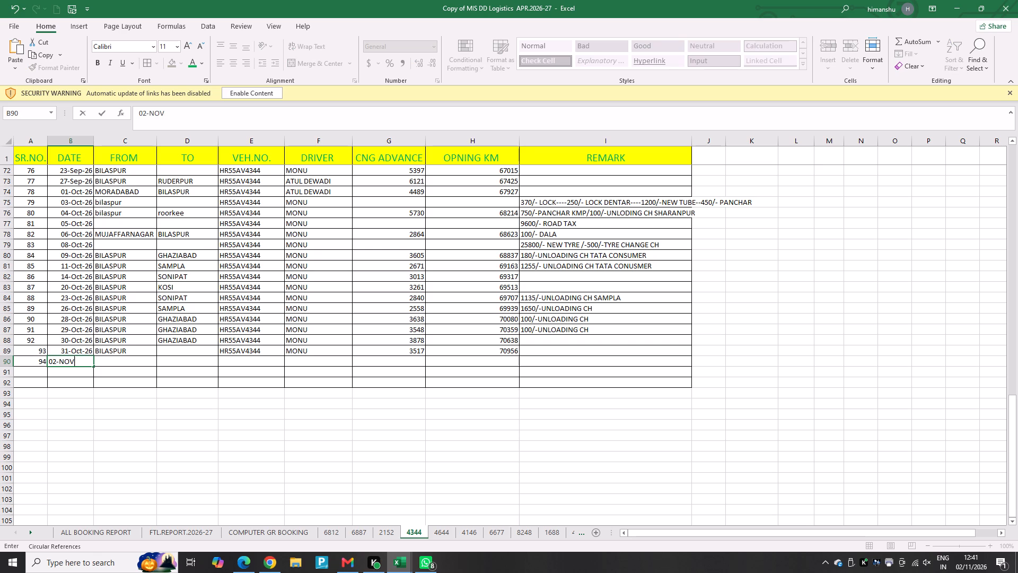
{"action": "type", "text": "-26"}
{"action": "key", "text": "Right"}
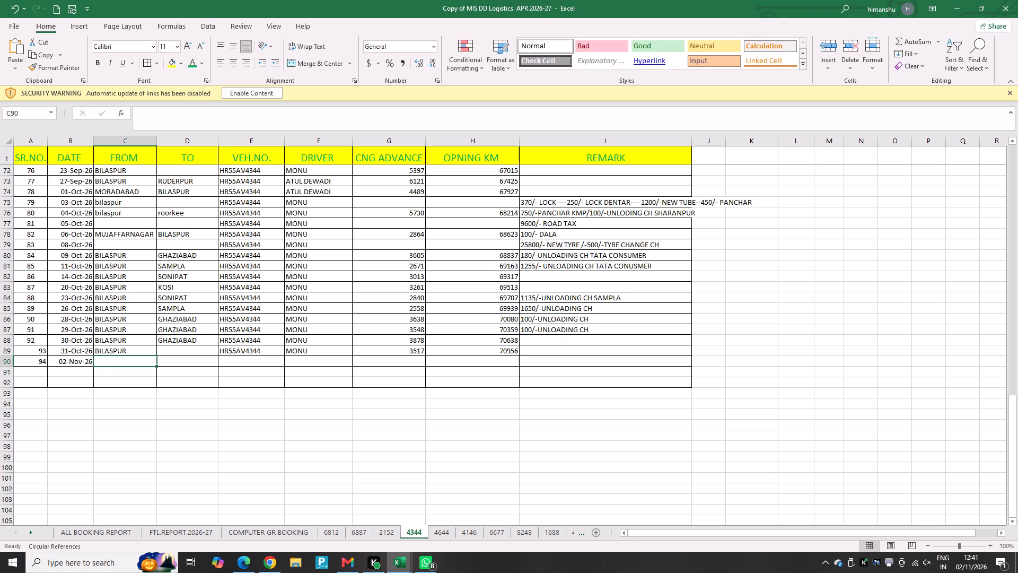
{"action": "key", "text": "Right"}
{"action": "key", "text": "Right"}
{"action": "type", "text": "HR"}
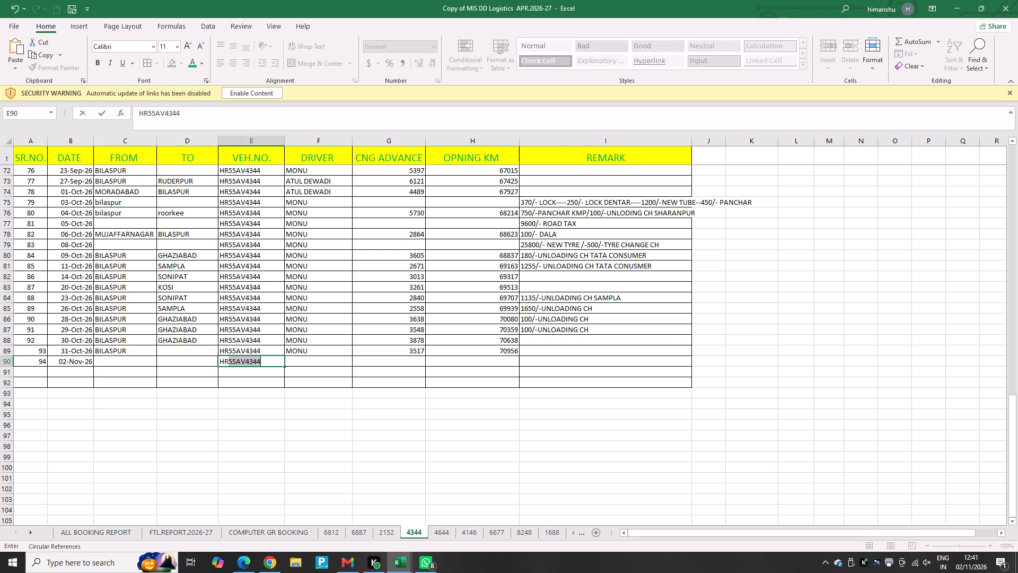
{"action": "key", "text": "Right"}
{"action": "type", "text": "AMAN"}
{"action": "key", "text": "Right"}
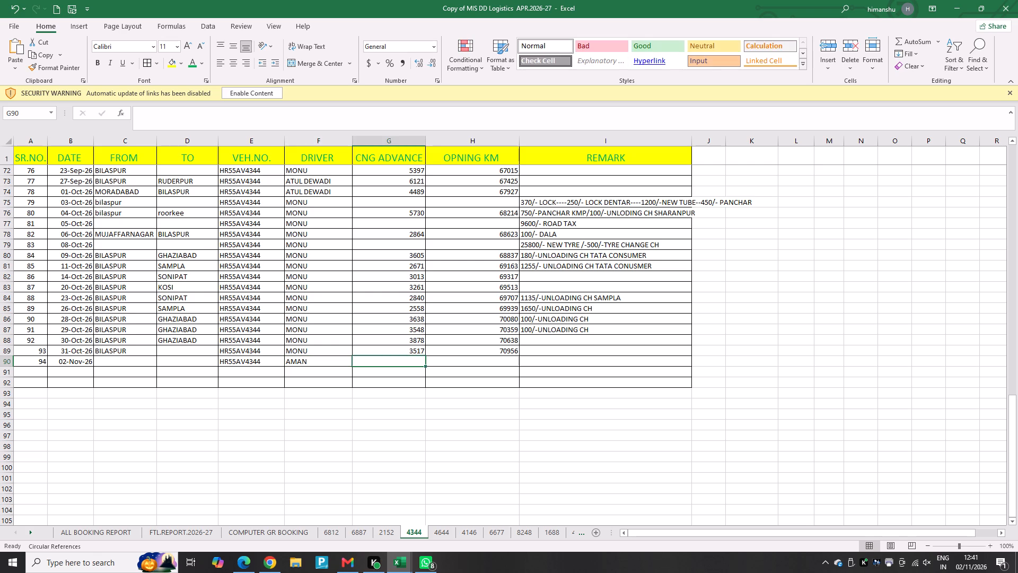
{"action": "key", "text": "Right"}
{"action": "key", "text": "Left"}
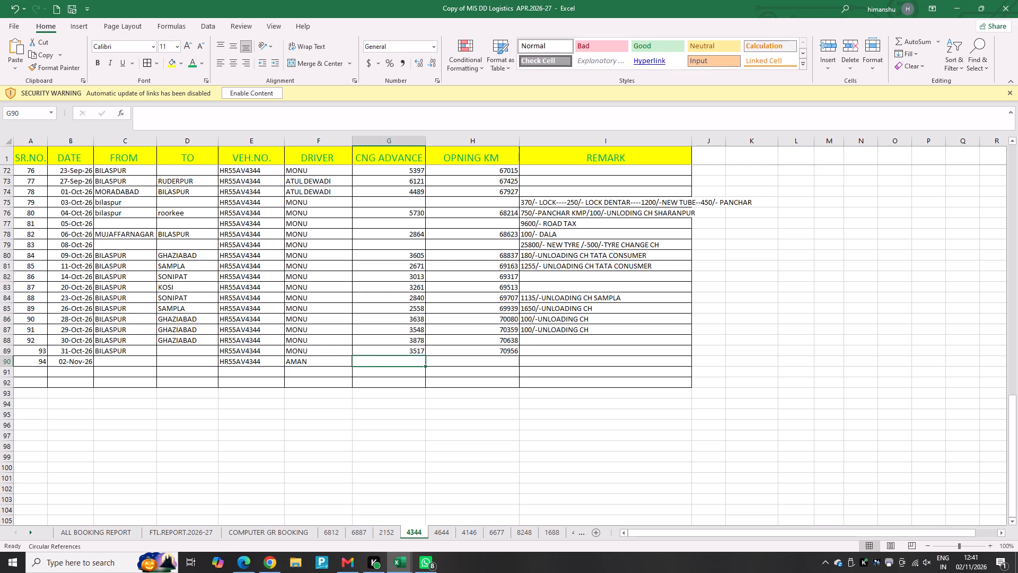
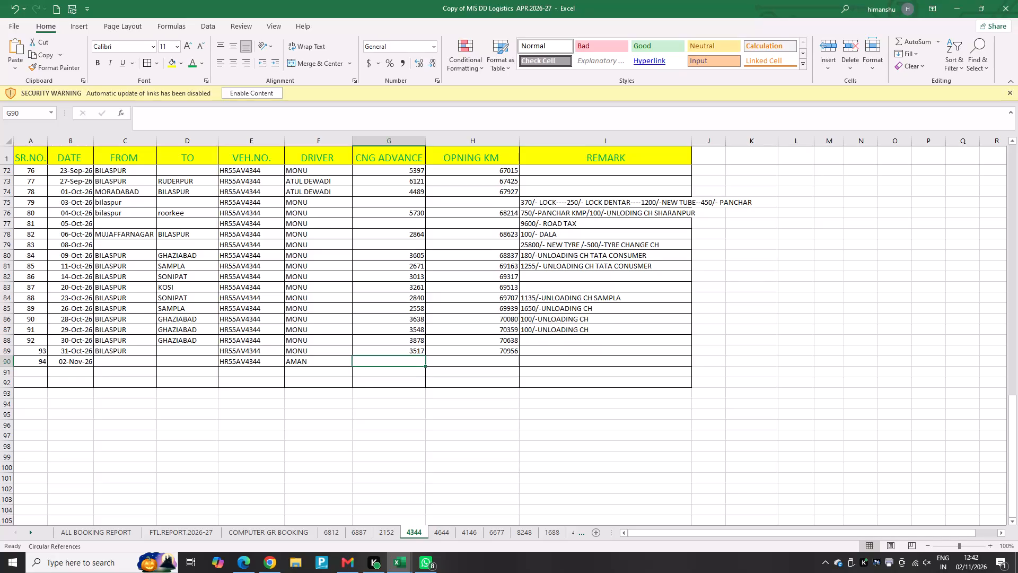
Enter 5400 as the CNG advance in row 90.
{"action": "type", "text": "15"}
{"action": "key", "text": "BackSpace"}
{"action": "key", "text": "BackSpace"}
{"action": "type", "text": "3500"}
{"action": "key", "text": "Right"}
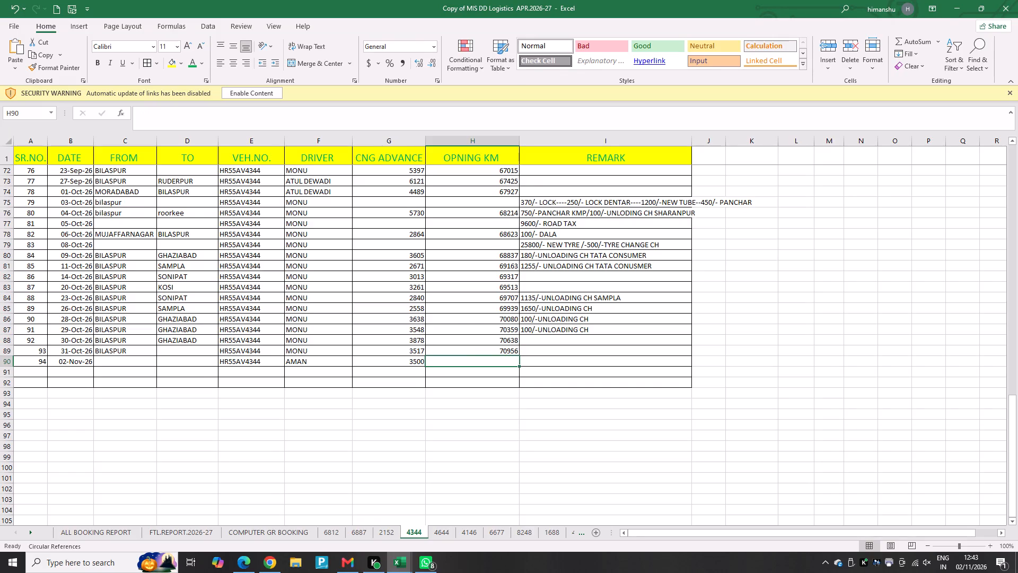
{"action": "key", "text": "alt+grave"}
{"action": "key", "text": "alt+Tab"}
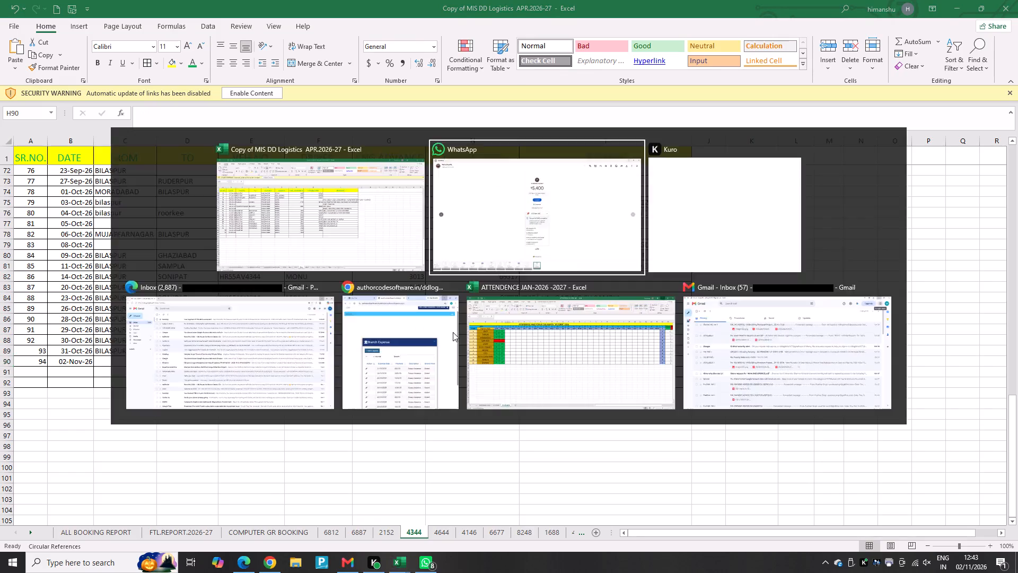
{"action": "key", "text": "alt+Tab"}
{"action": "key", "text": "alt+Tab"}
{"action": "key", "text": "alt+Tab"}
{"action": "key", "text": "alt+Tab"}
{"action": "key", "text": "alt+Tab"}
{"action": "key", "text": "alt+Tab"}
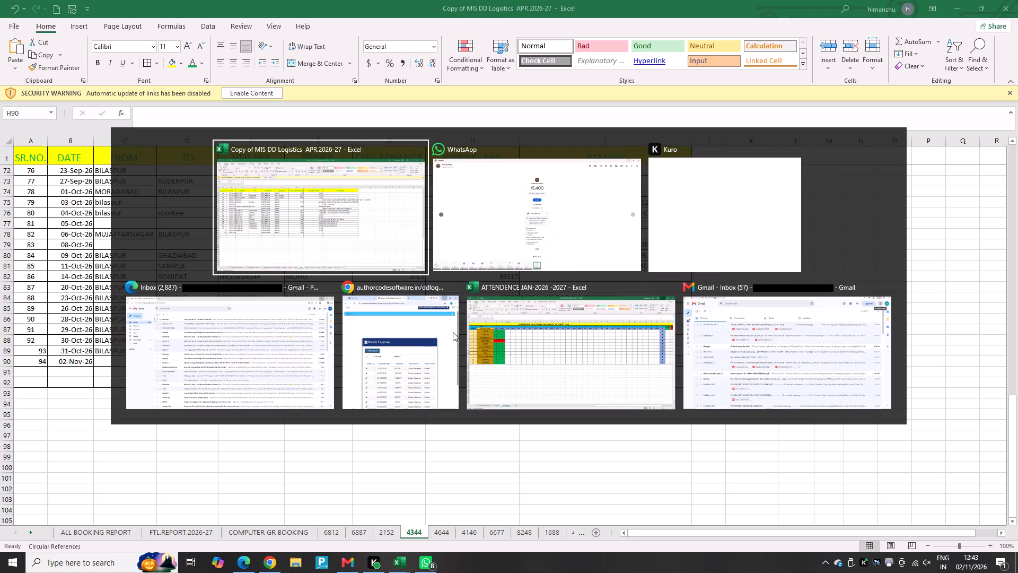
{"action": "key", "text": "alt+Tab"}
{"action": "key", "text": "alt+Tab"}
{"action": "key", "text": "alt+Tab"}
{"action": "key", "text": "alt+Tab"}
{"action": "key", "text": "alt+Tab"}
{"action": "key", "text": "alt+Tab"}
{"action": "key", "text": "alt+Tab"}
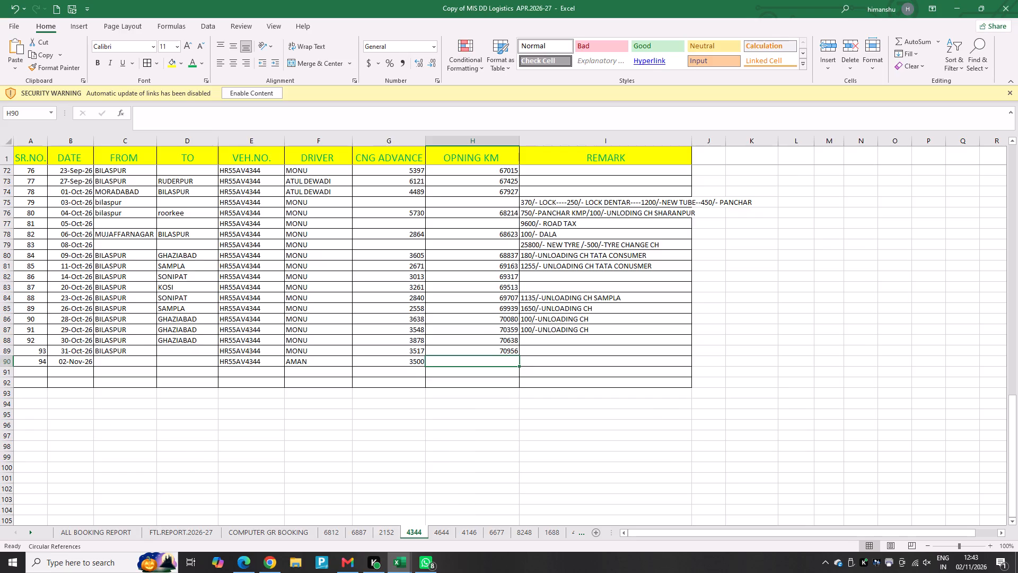
Set the CNG advance in row 90 of sheet 4344 to 5400.
{"action": "left_click", "coordinate": [413, 365]}
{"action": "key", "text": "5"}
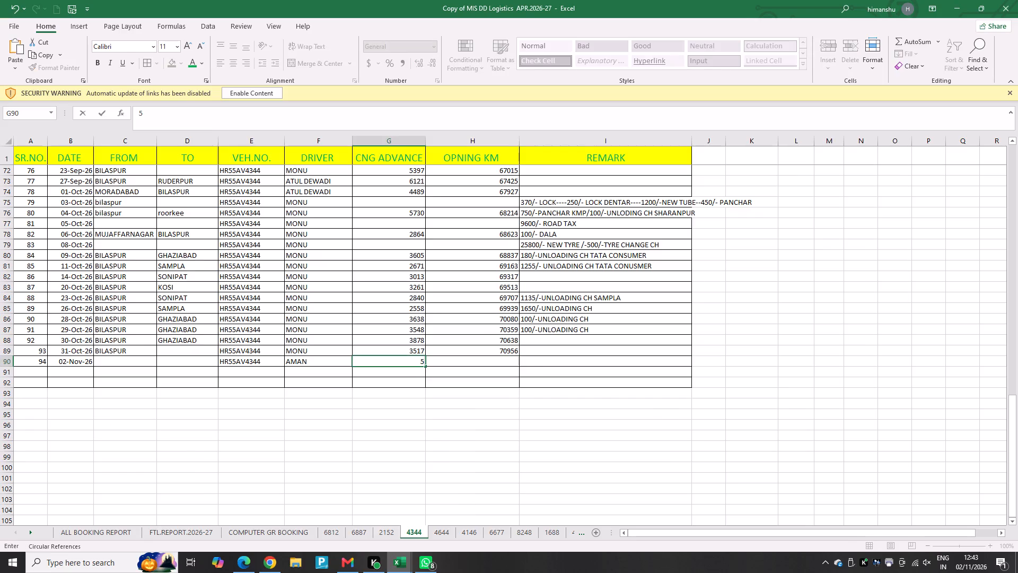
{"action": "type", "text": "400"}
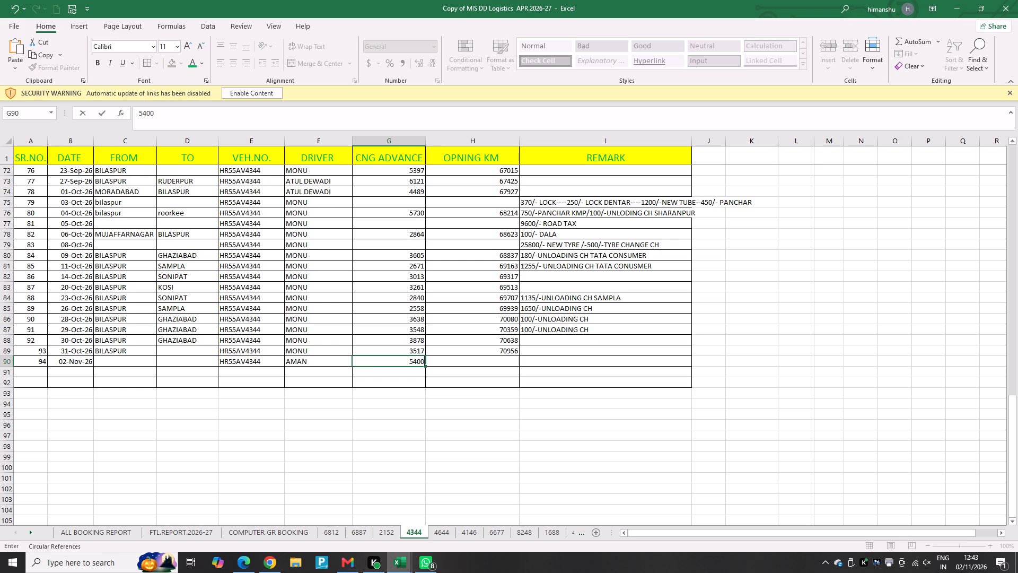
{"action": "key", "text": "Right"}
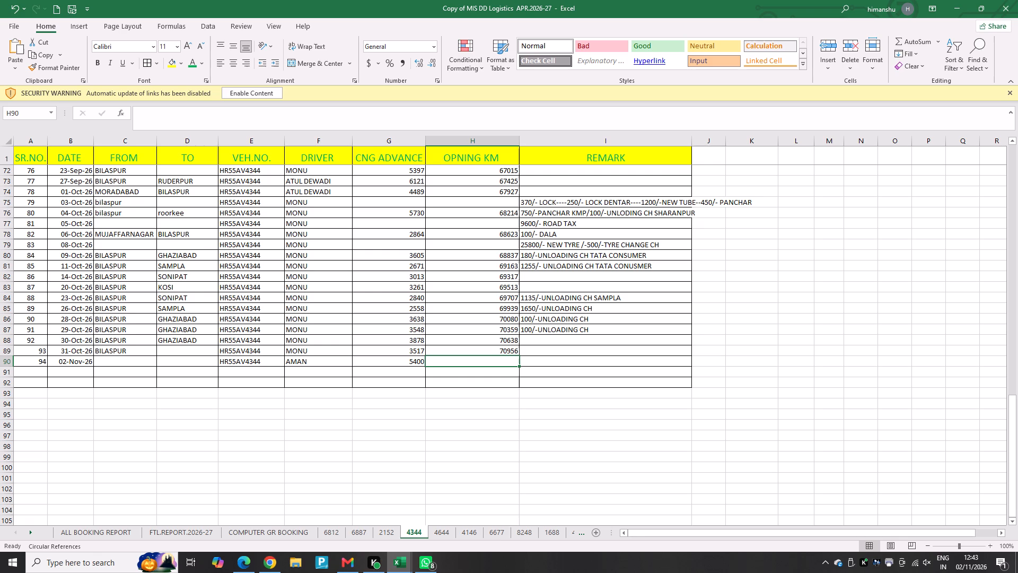
Set the CNG advance in row 90 to 0.
{"action": "key", "text": "Left"}
{"action": "key", "text": "0"}
{"action": "key", "text": "Right"}
Enter the remark "5400 NEW BATTERY" in row 90, leaving the opening KM cell blank.
{"action": "key", "text": "Right"}
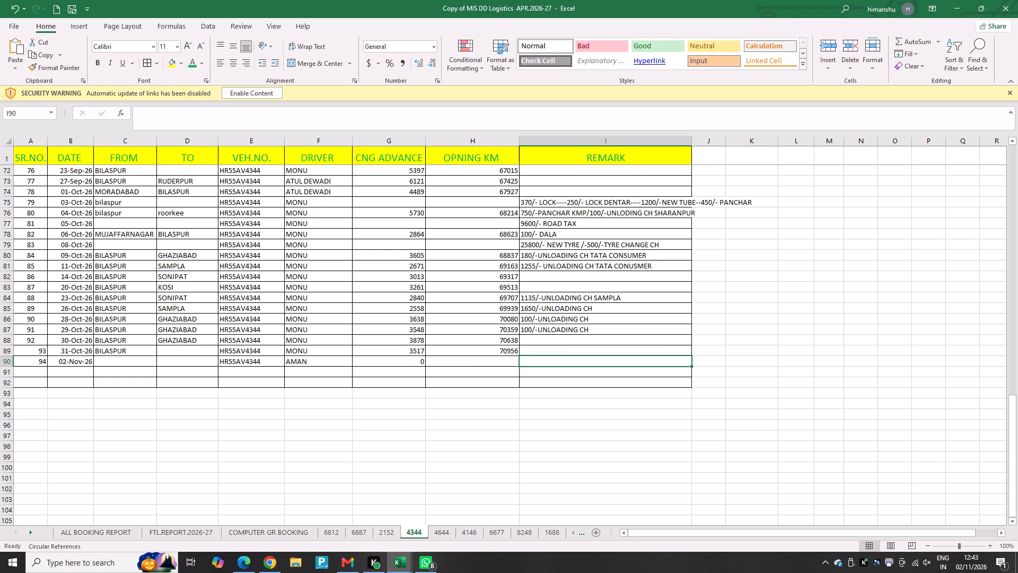
{"action": "type", "text": "5400"}
{"action": "key", "text": "Right"}
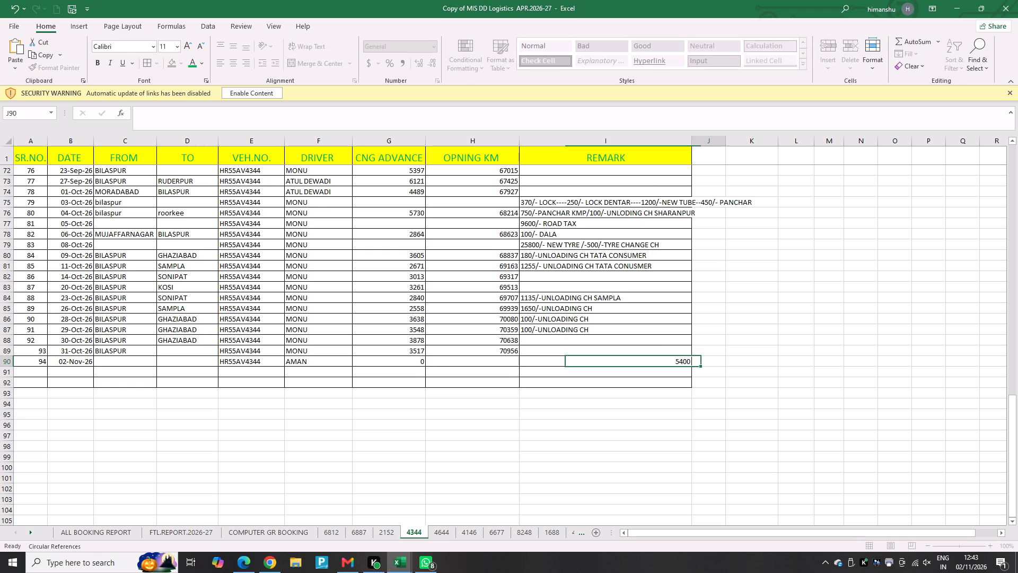
{"action": "double_click", "coordinate": [576, 362]}
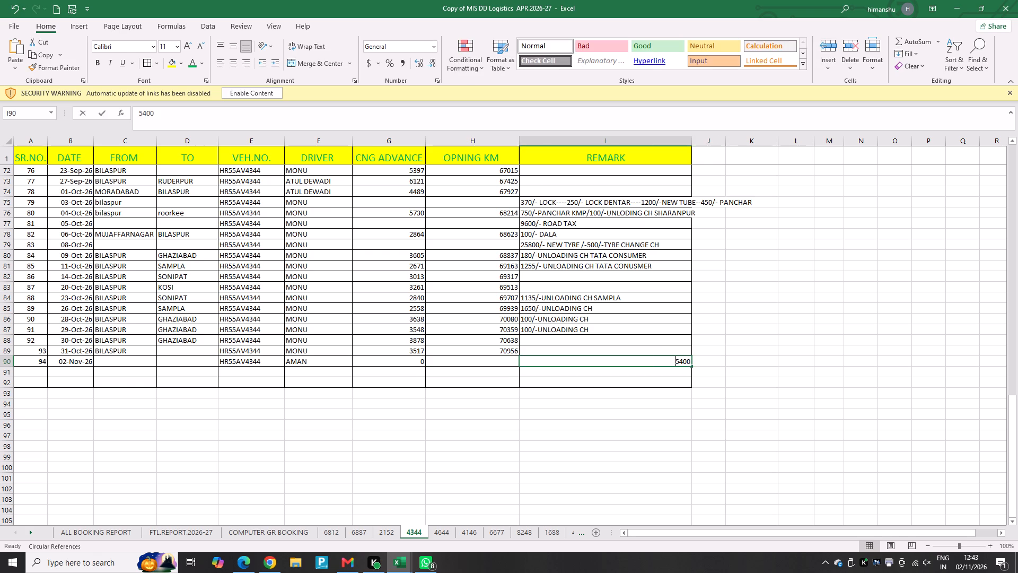
{"action": "left_click", "coordinate": [681, 360]}
{"action": "left_click_drag", "start_coordinate": [681, 360], "coordinate": [694, 361]}
{"action": "left_click", "coordinate": [688, 361]}
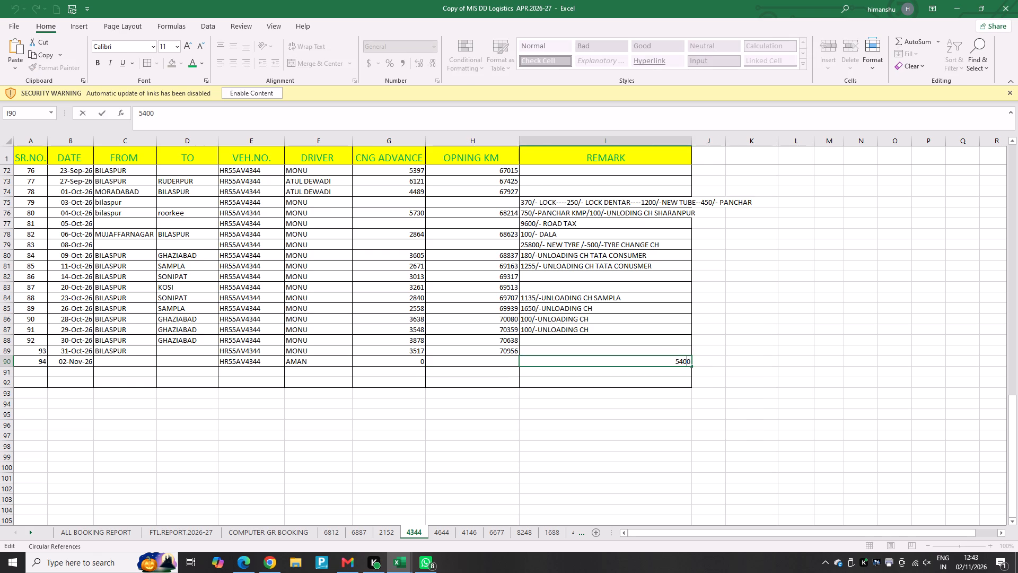
{"action": "left_click", "coordinate": [690, 360]}
{"action": "key", "text": "space"}
{"action": "type", "text": "NEW BATTERY"}
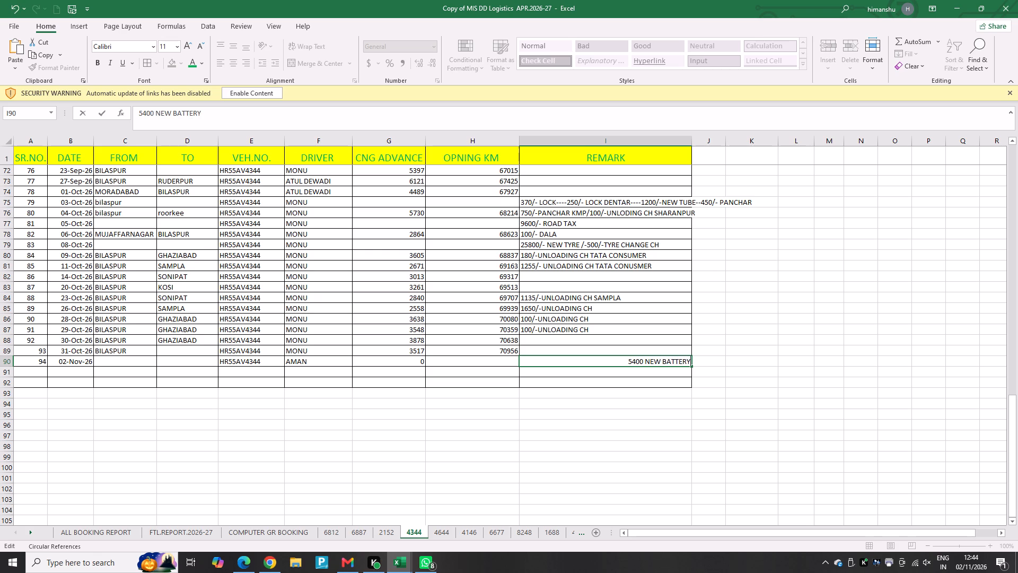
{"action": "key", "text": "Return"}
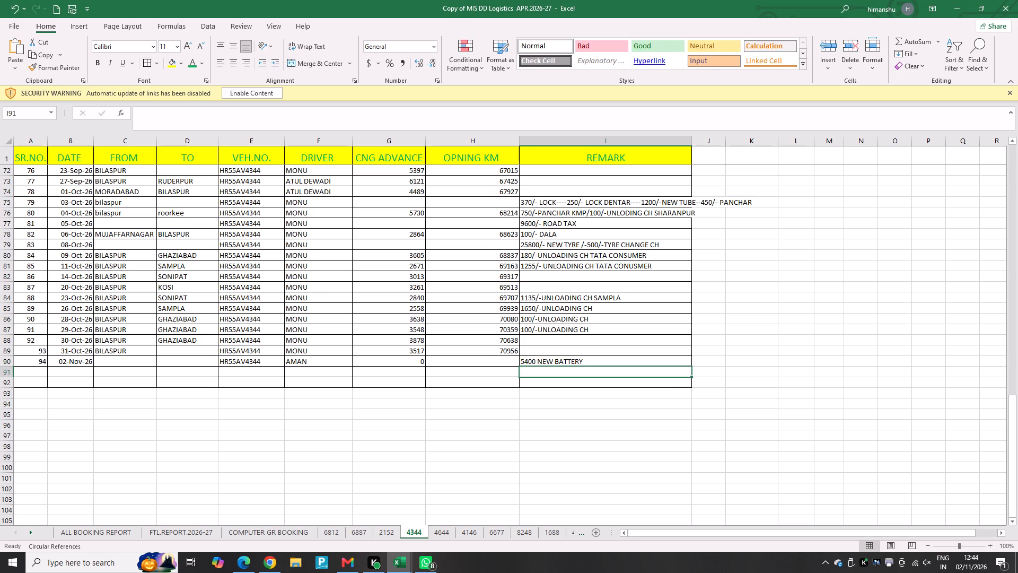
Bring up the open Excel workbooks to choose between them.
{"action": "left_click", "coordinate": [395, 567]}
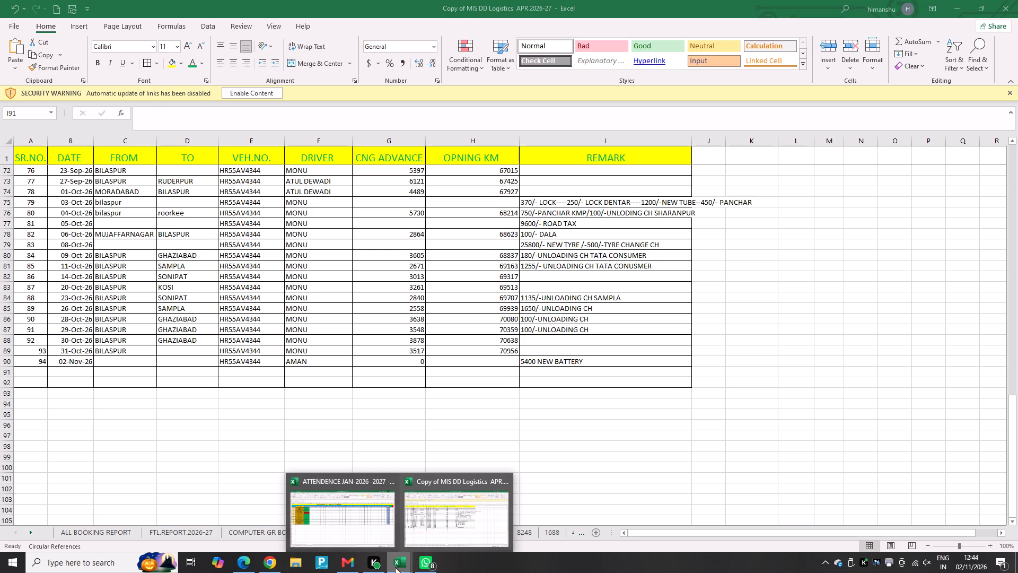
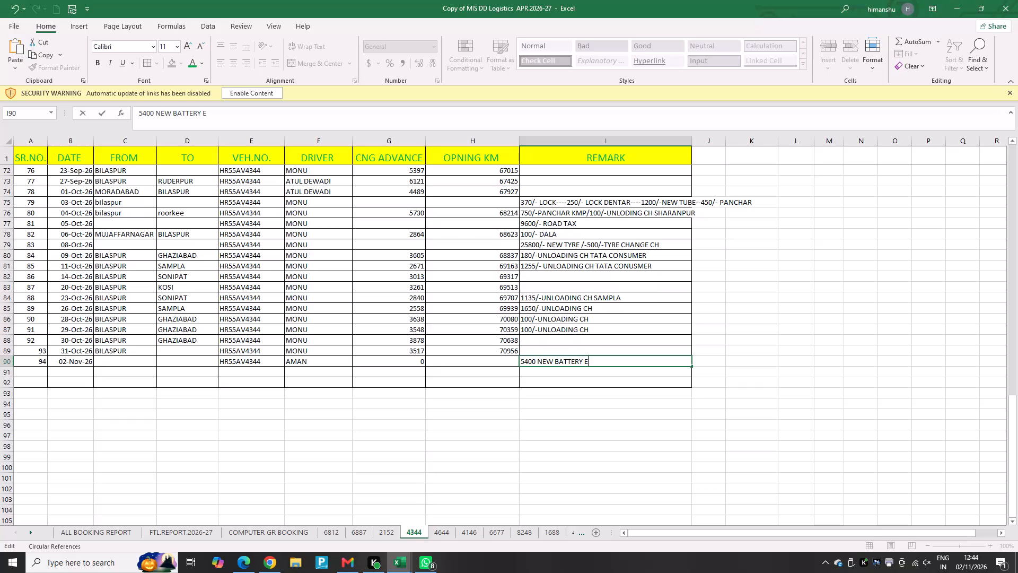
Complete the remark in row 90 with the battery brand so it reads "5400 NEW BATTERY EXEIDE".
{"action": "type", "text": "EI"}
{"action": "type", "text": "DE"}
{"action": "left_click", "coordinate": [622, 361]}
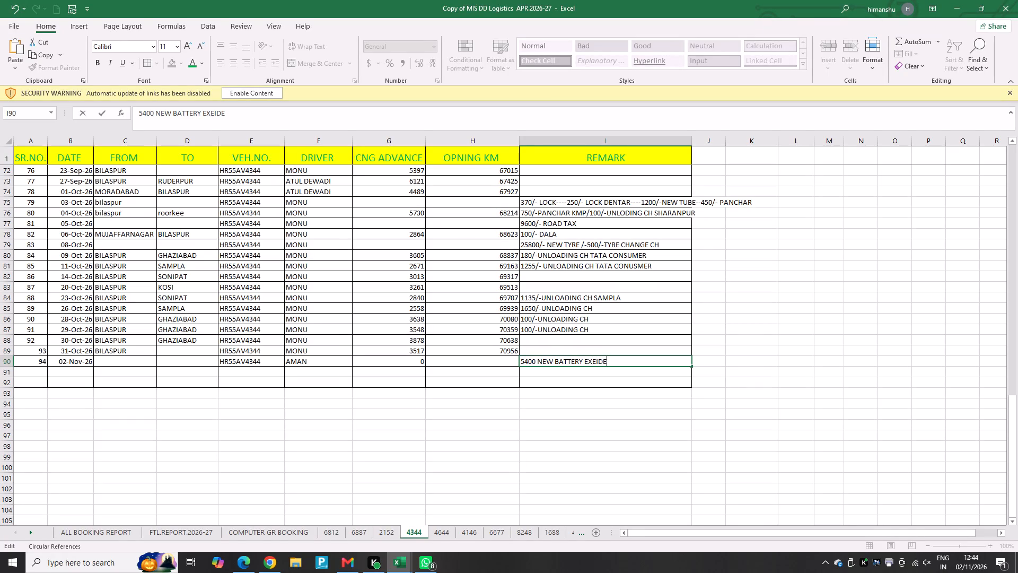
{"action": "left_click", "coordinate": [418, 362]}
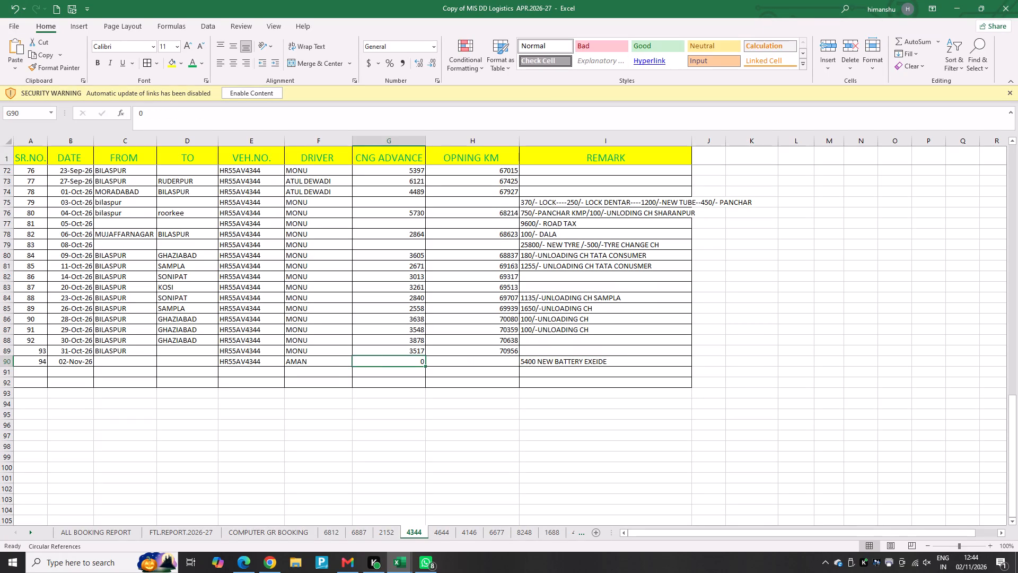
Enter BILASPUR as the FROM location in row 90.
{"action": "left_click", "coordinate": [129, 359]}
{"action": "type", "text": "BI"}
{"action": "key", "text": "l"}
{"action": "type", "text": "AS"}
{"action": "type", "text": "PU"}
{"action": "key", "text": "r"}
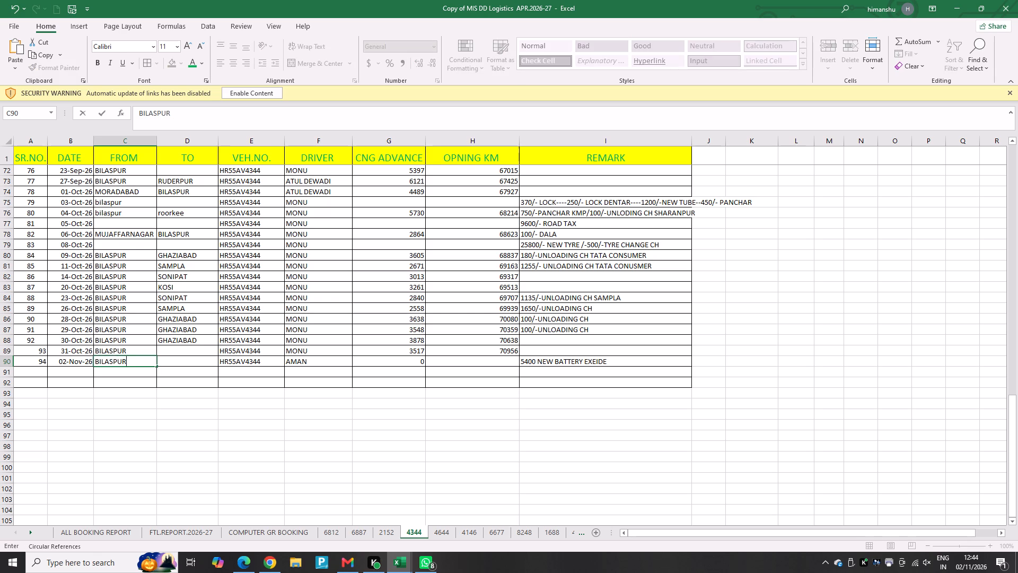
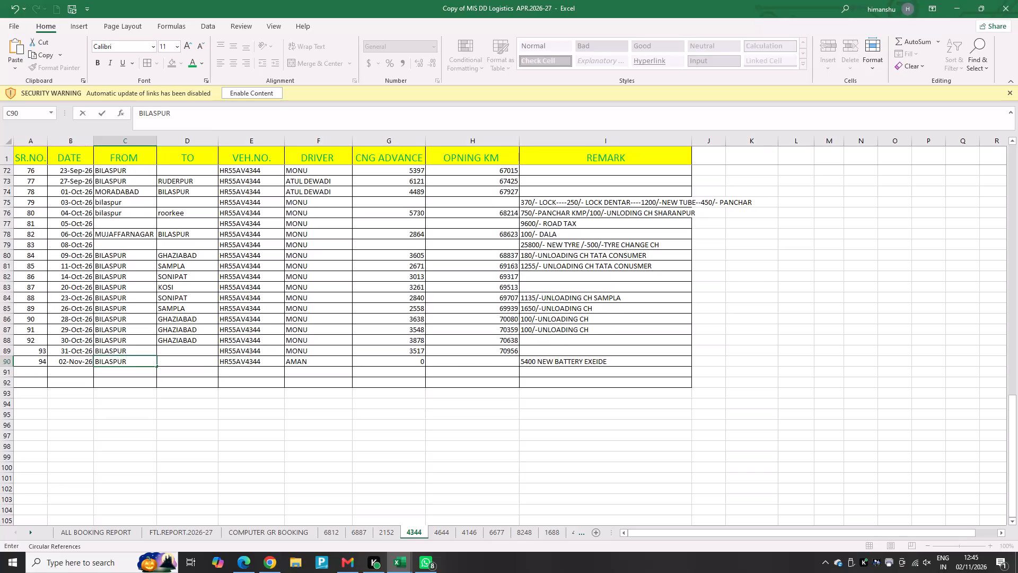
Commit the FROM entry in row 90 and save the MIS DD Logistics workbook.
{"action": "left_click", "coordinate": [188, 366]}
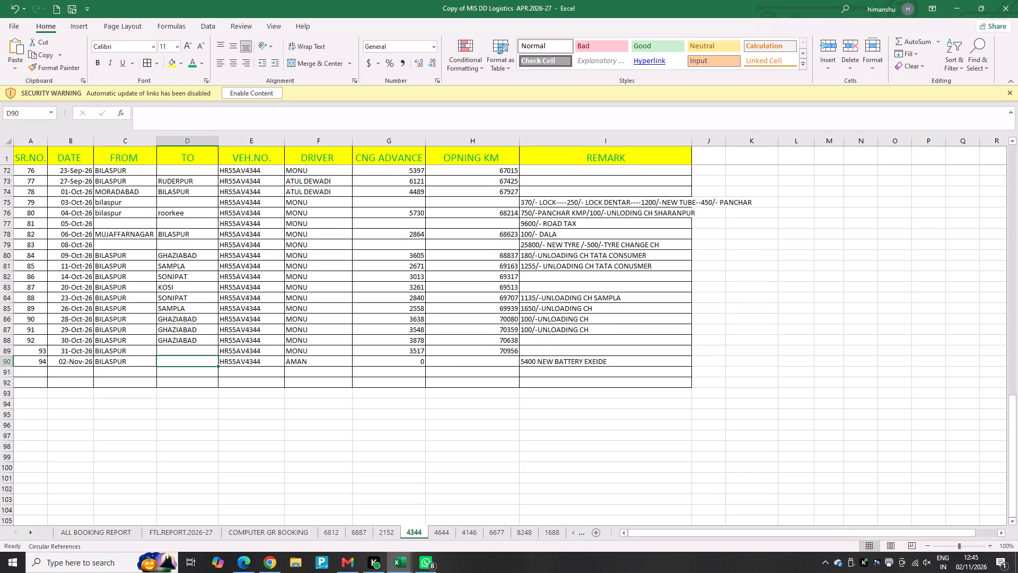
{"action": "key", "text": "ctrl+s"}
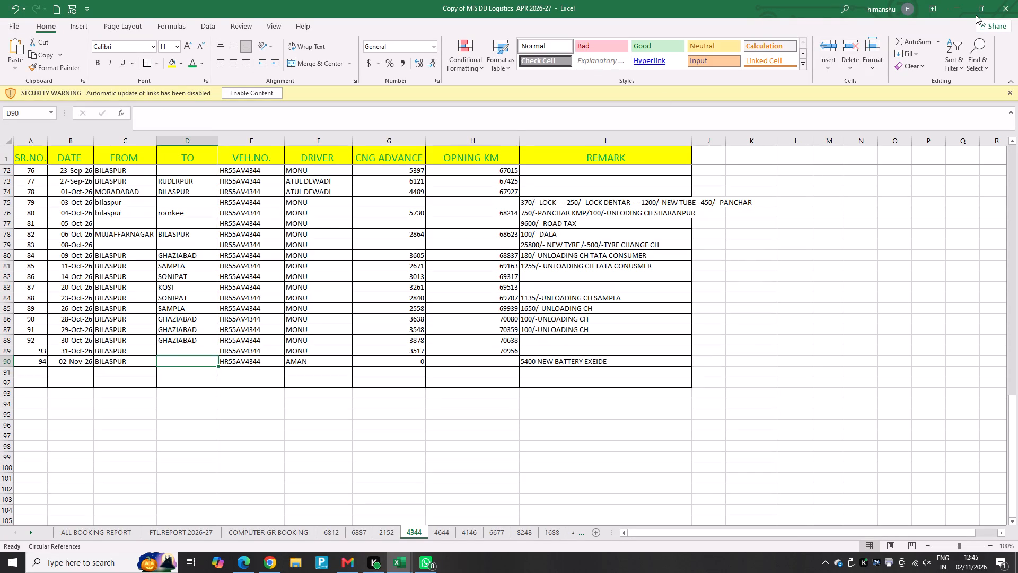
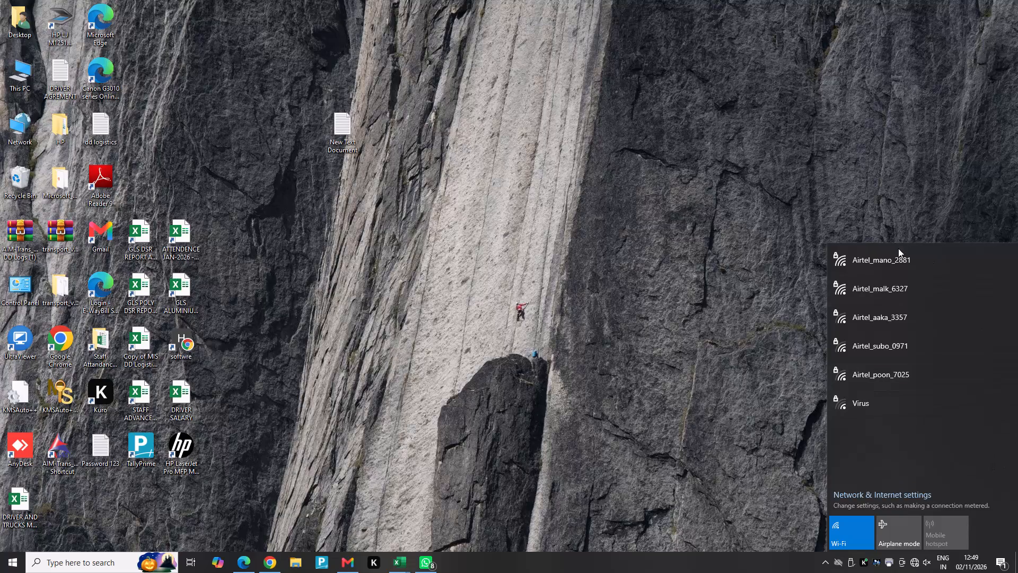
Connect the computer to the Airtel_mano_2881 Wi-Fi network with automatic connection left enabled, and return to the desktop.
{"action": "left_click", "coordinate": [902, 254]}
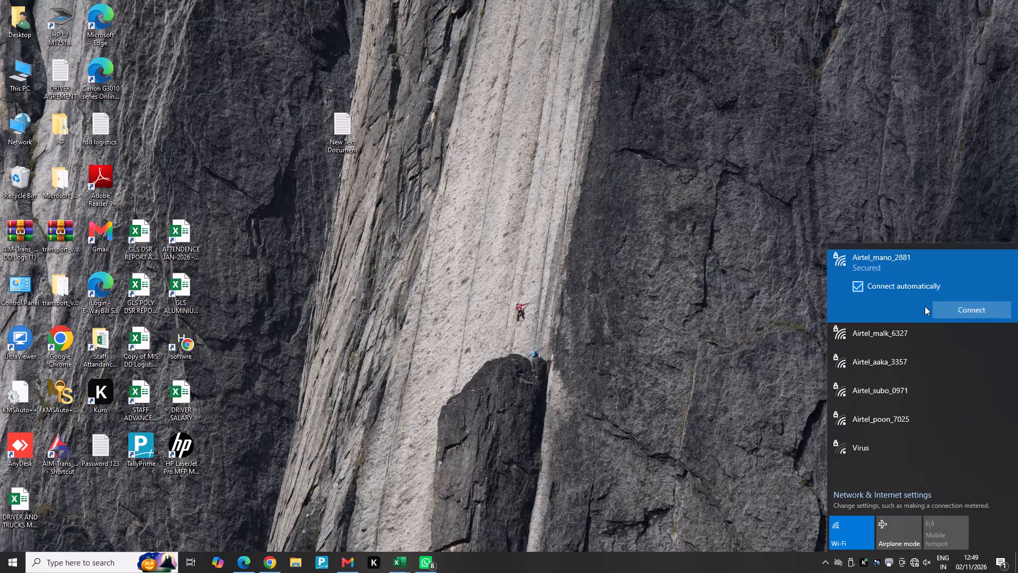
{"action": "left_click", "coordinate": [966, 306]}
{"action": "double_click", "coordinate": [492, 372]}
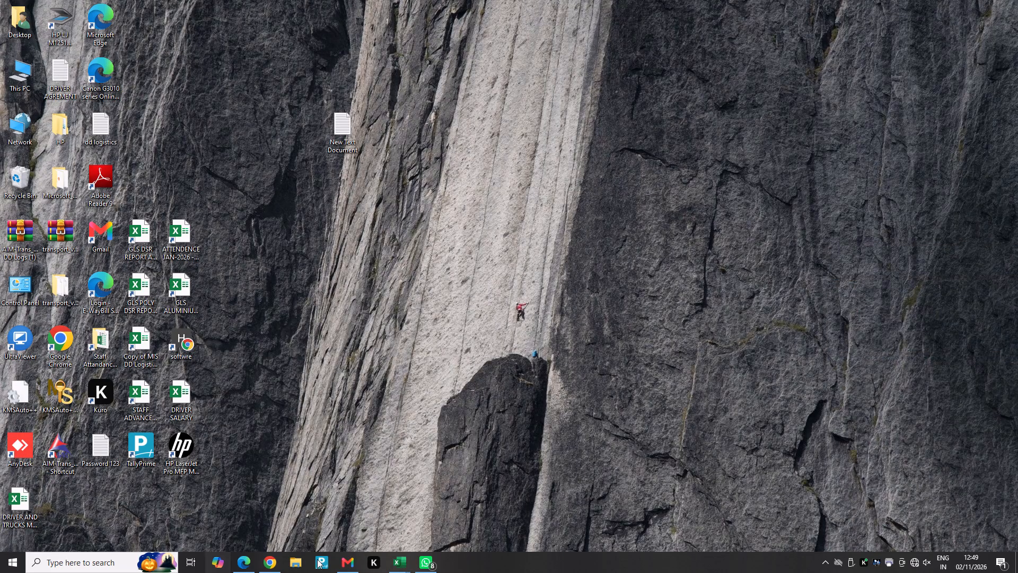
Launch the Kuro application.
{"action": "left_click", "coordinate": [371, 560]}
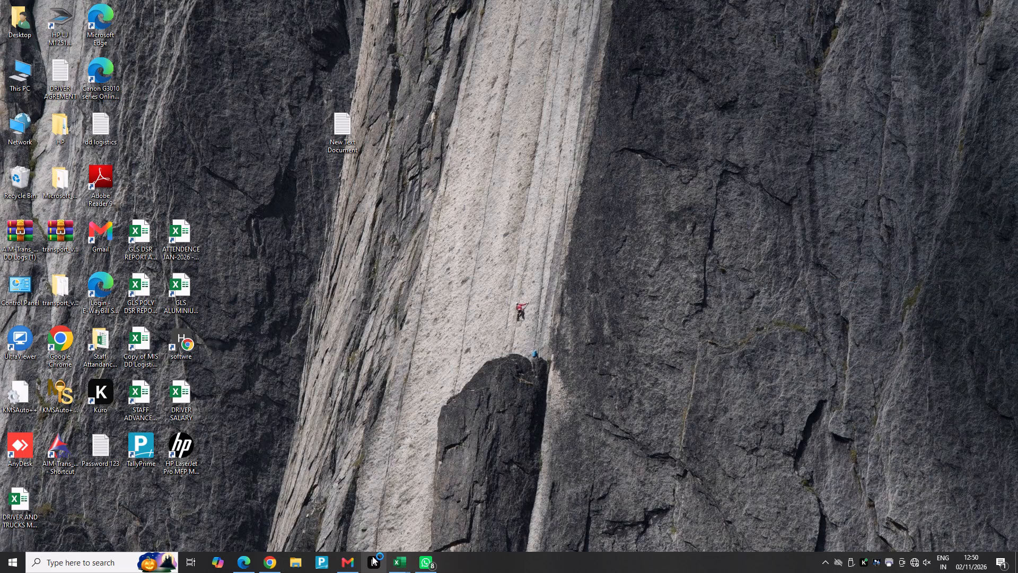
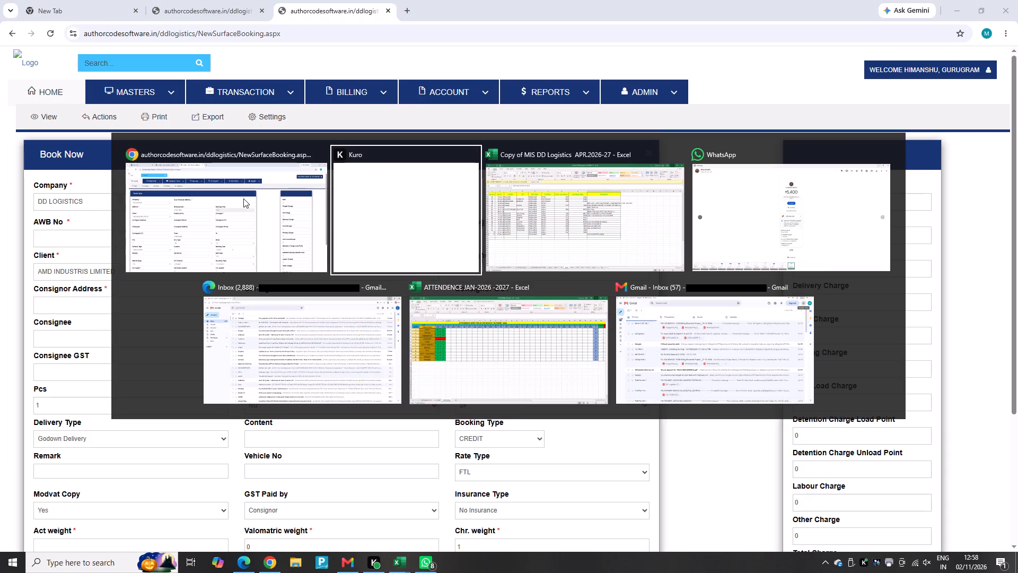
Switch to the MIS workbook and start row 91 of sheet 4344 with serial number 95 and date 02-NOV-26.
{"action": "key", "text": "alt+Tab"}
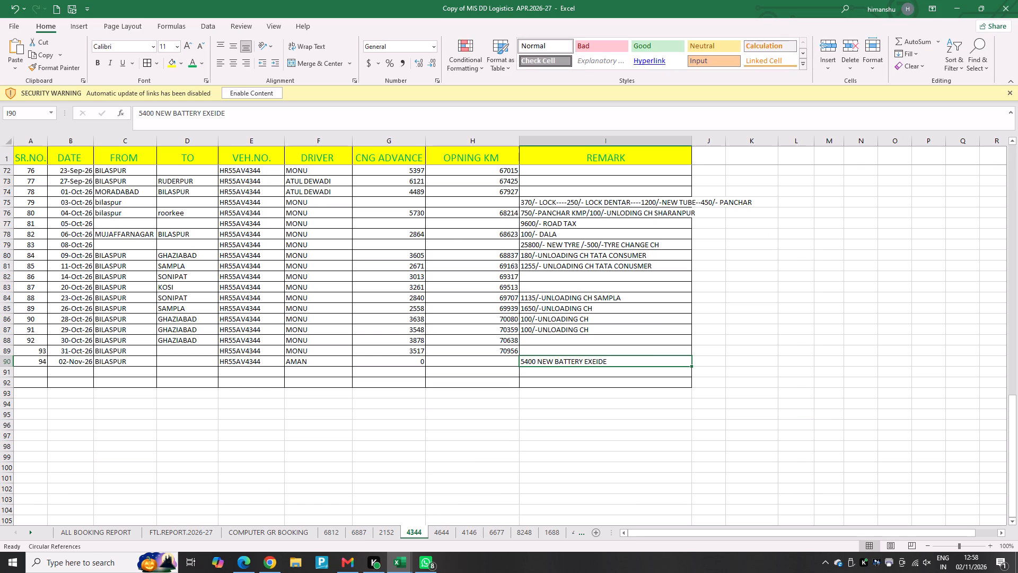
{"action": "left_click", "coordinate": [27, 374]}
{"action": "type", "text": "950"}
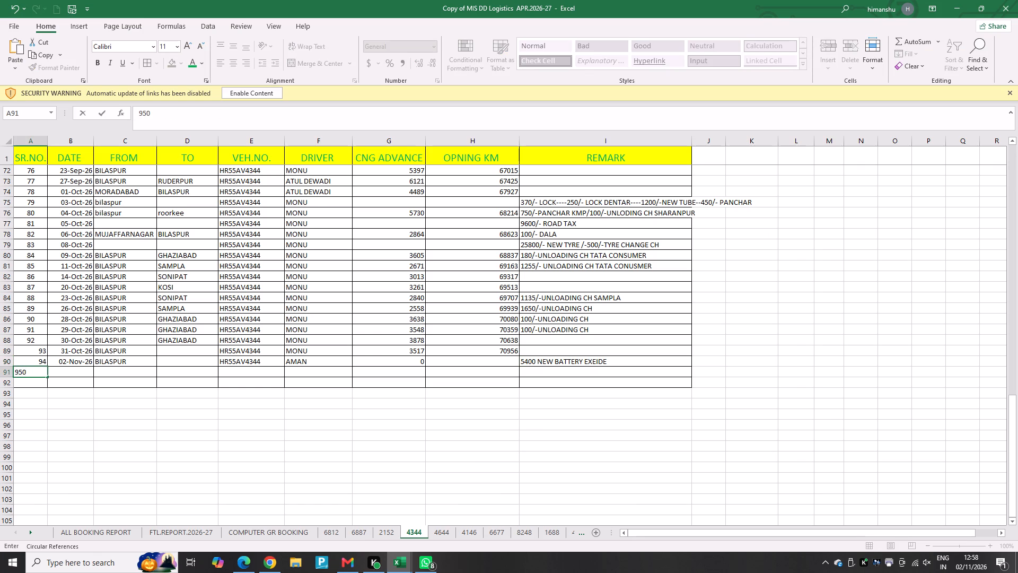
{"action": "key", "text": "BackSpace"}
{"action": "key", "text": "Right"}
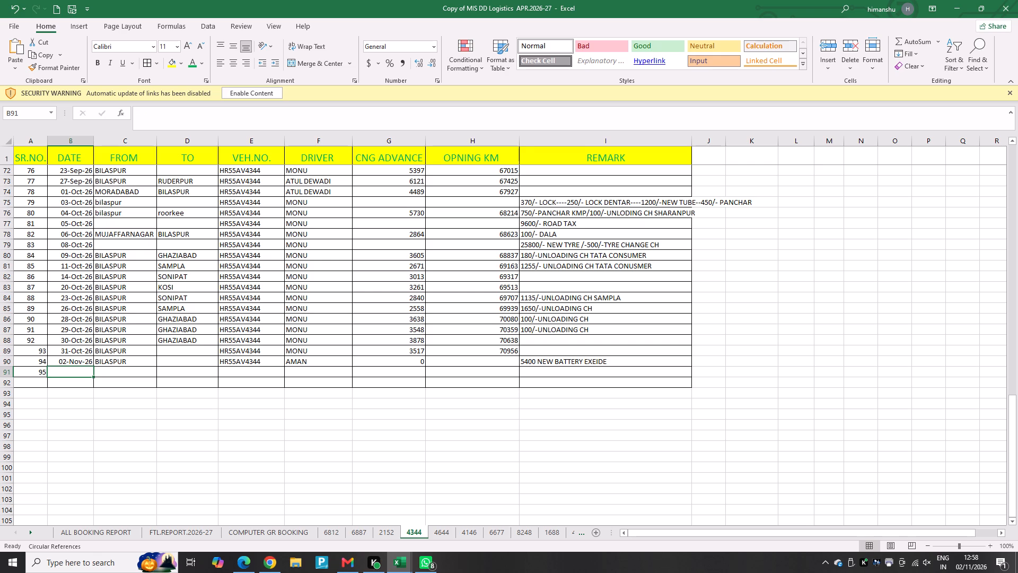
{"action": "type", "text": "02-"}
{"action": "type", "text": "NOV-26"}
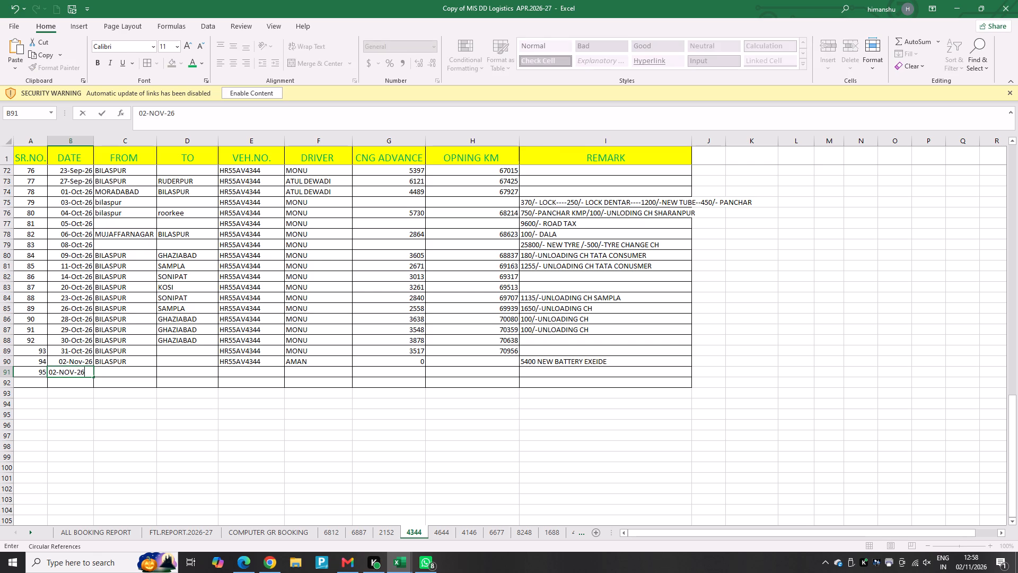
{"action": "key", "text": "Right"}
{"action": "type", "text": "BILAS"}
{"action": "type", "text": "PUR"}
{"action": "key", "text": "Right"}
{"action": "key", "text": "Right"}
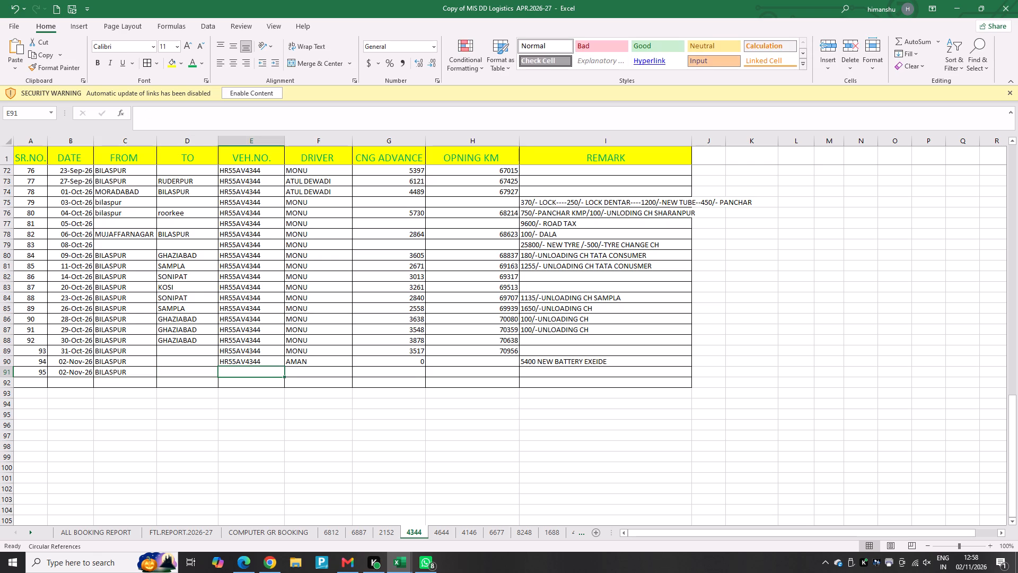
{"action": "key", "text": "Right"}
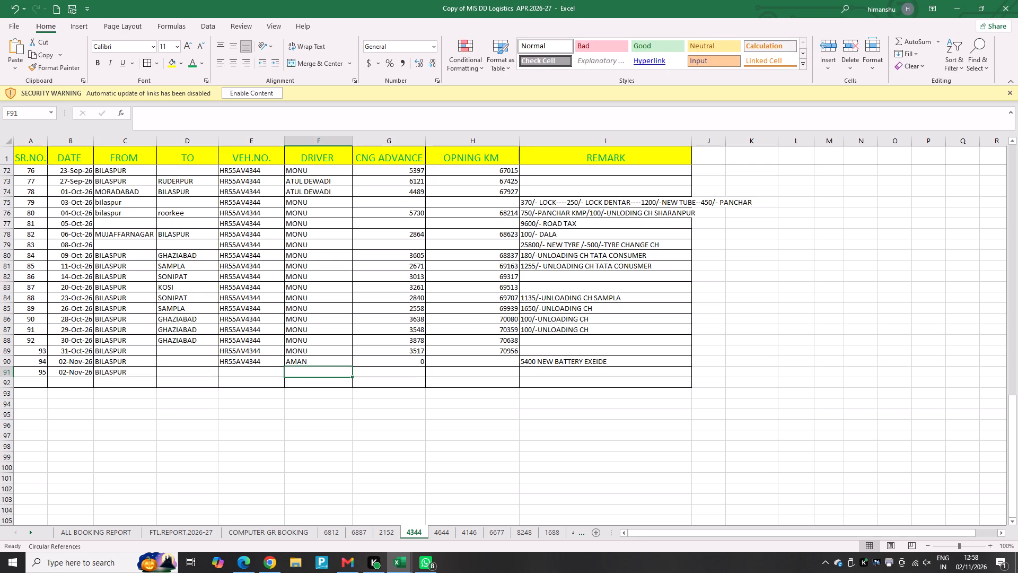
{"action": "key", "text": "Left"}
{"action": "key", "text": "h"}
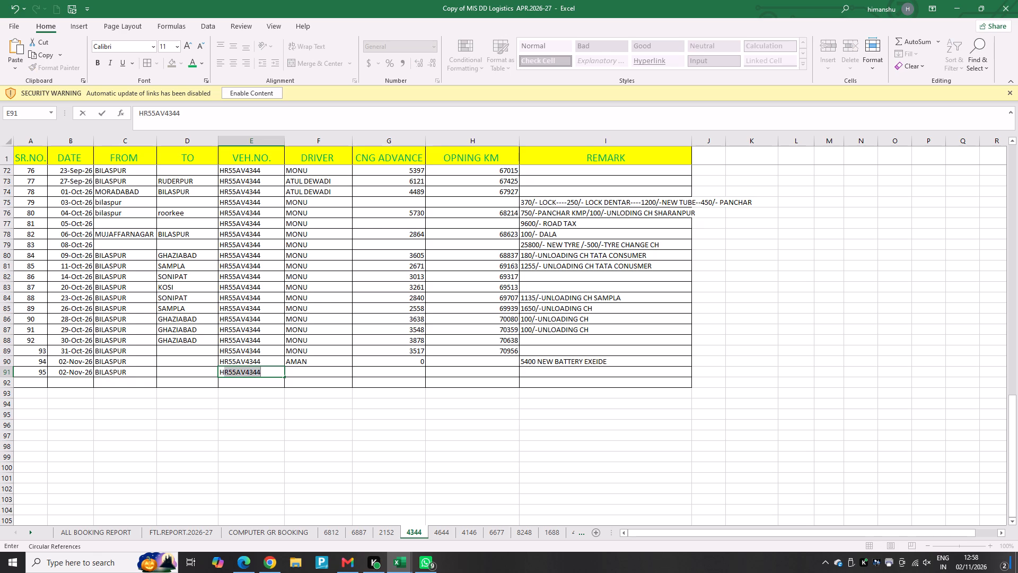
{"action": "key", "text": "Right"}
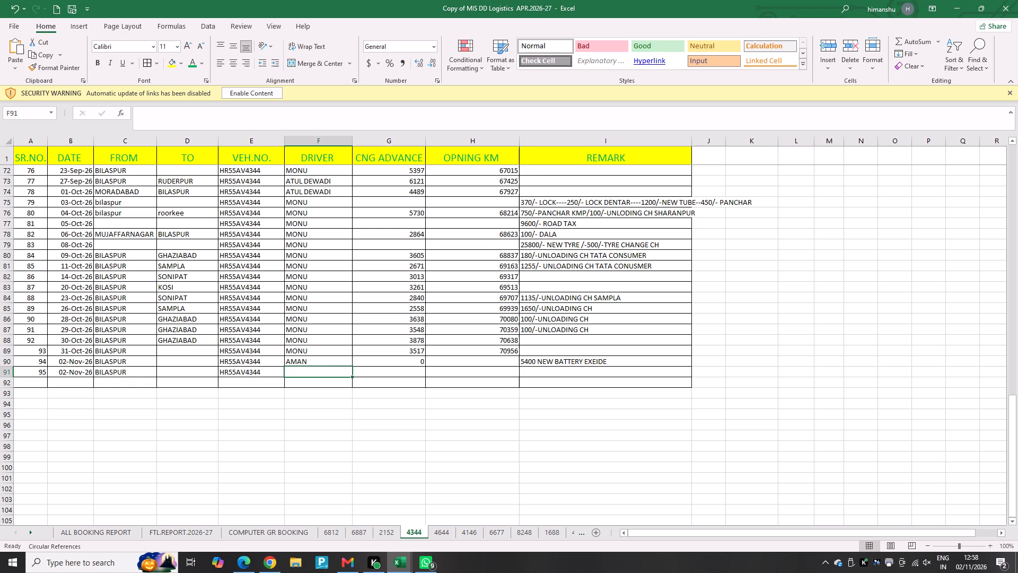
{"action": "key", "text": "Left"}
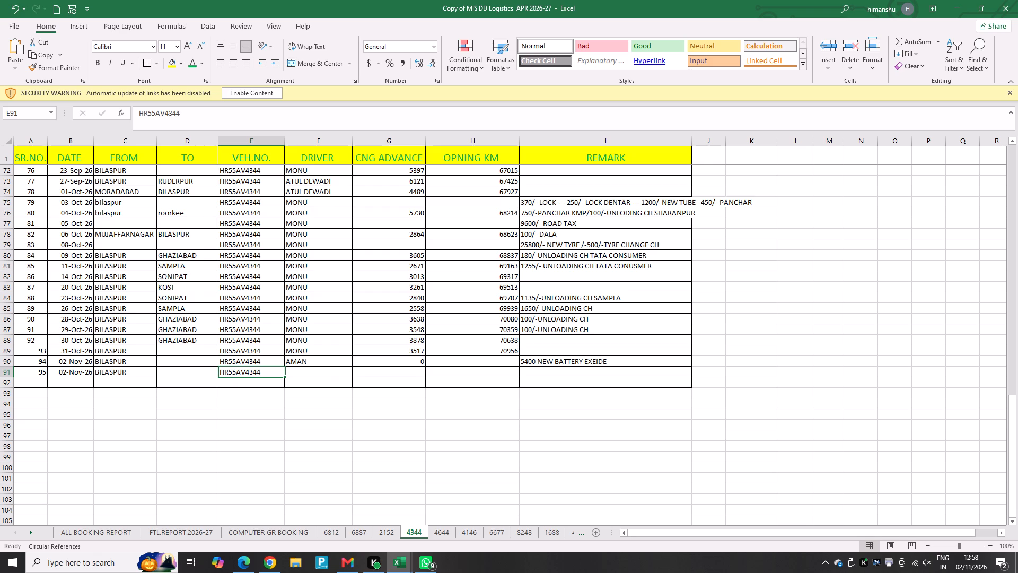
{"action": "left_click", "coordinate": [572, 535]}
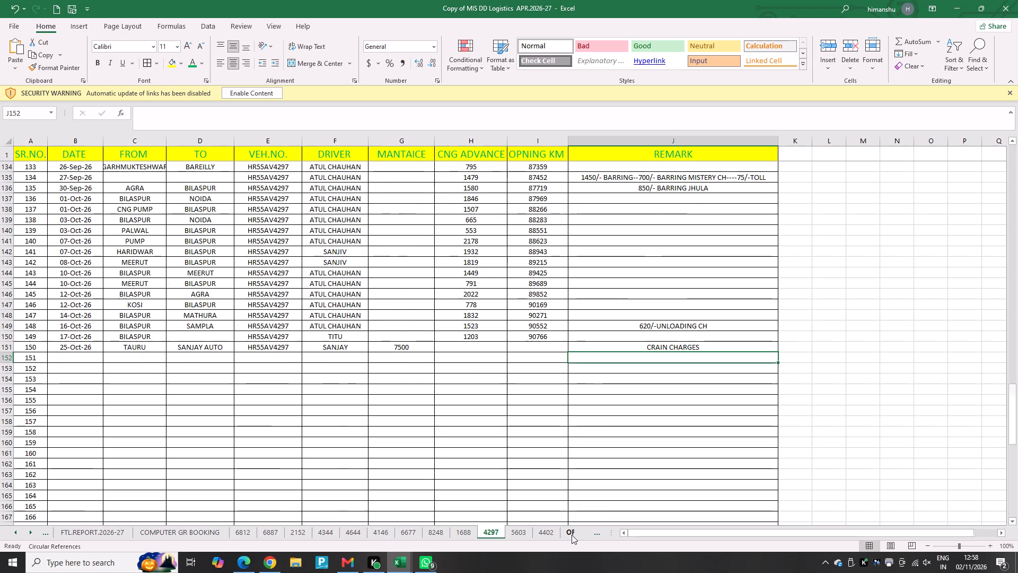
{"action": "left_click", "coordinate": [552, 533]}
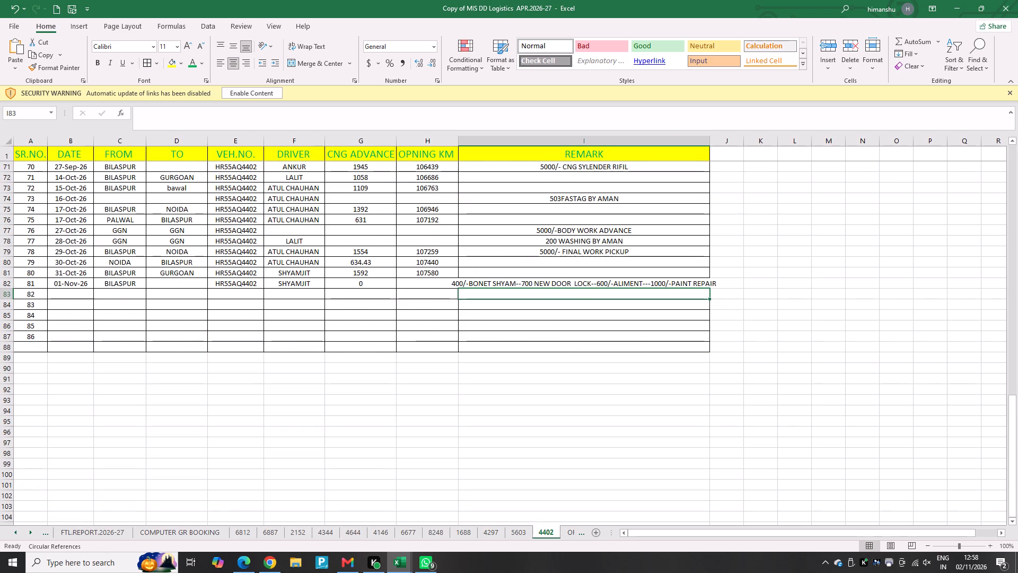
{"action": "left_click", "coordinate": [82, 294]}
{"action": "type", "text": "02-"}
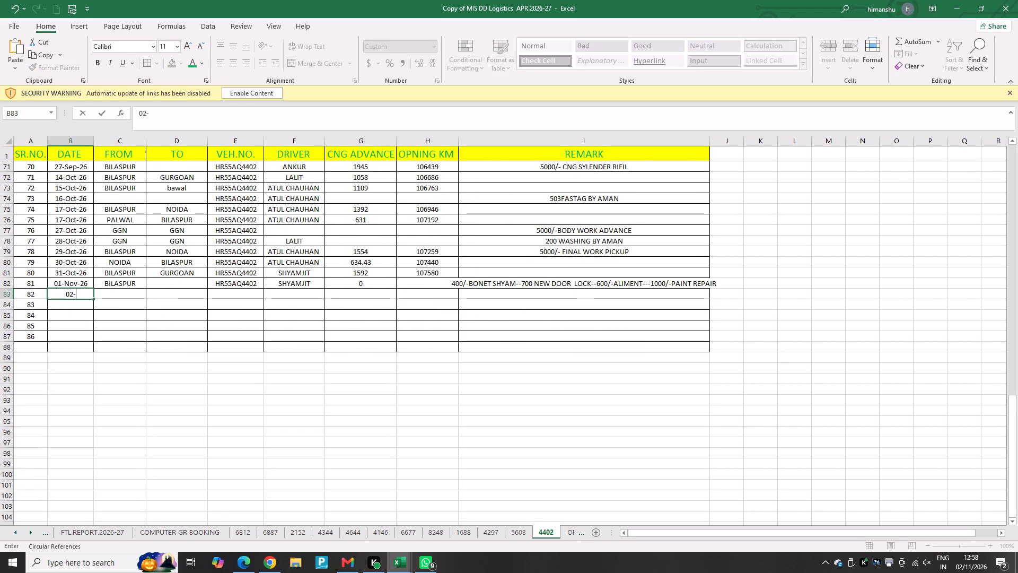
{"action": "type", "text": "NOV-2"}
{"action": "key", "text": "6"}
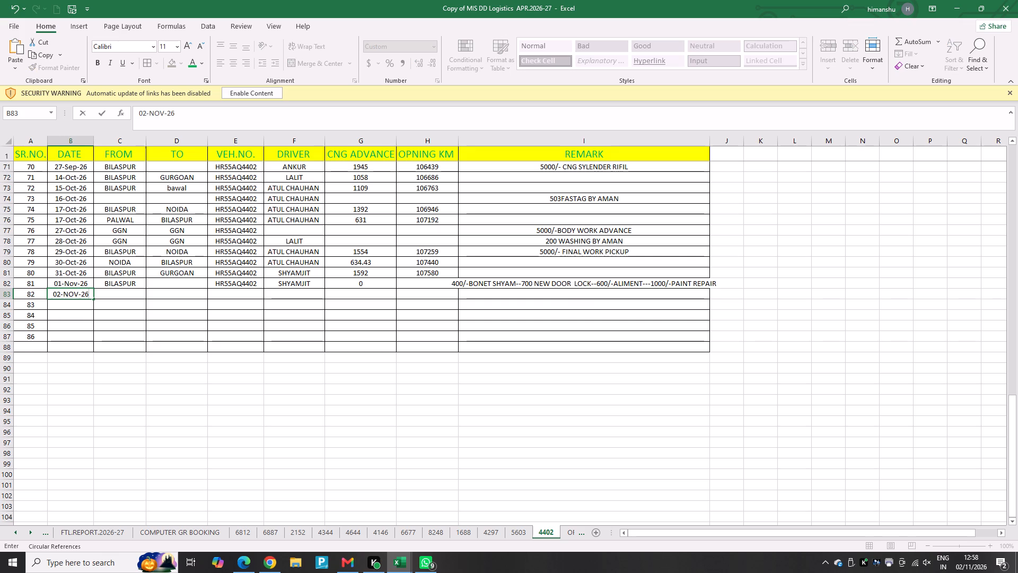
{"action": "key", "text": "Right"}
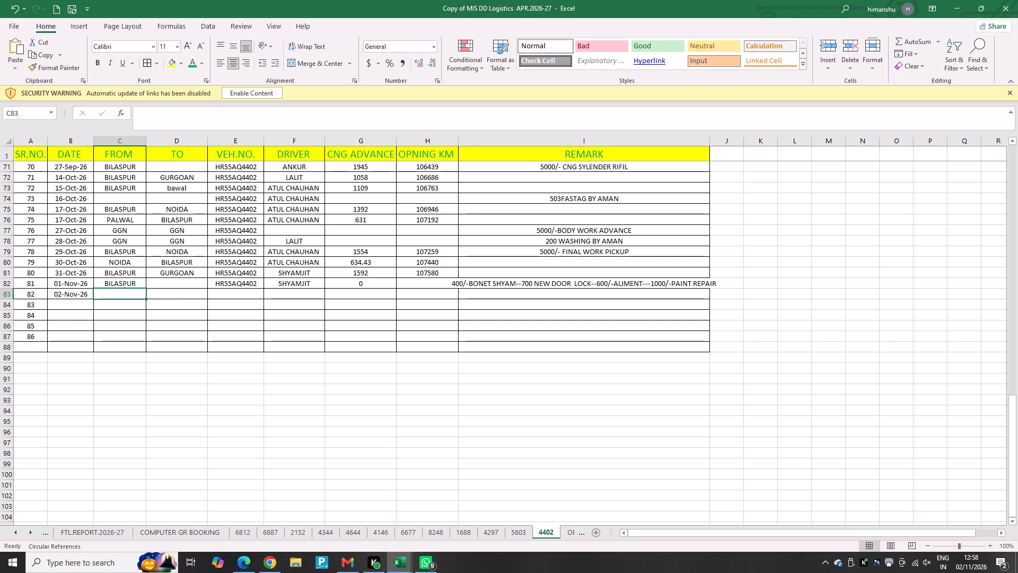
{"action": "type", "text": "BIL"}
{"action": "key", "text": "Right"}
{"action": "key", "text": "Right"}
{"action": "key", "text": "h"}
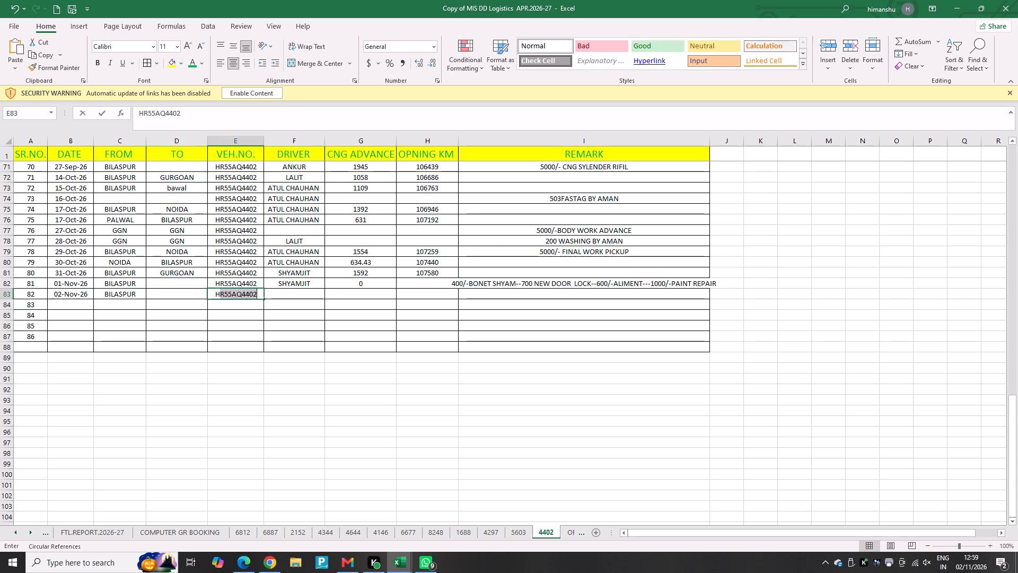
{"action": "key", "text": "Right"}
Enter driver SHYAMJIT, CNG advance 999 and opening KM 107706 in row 83.
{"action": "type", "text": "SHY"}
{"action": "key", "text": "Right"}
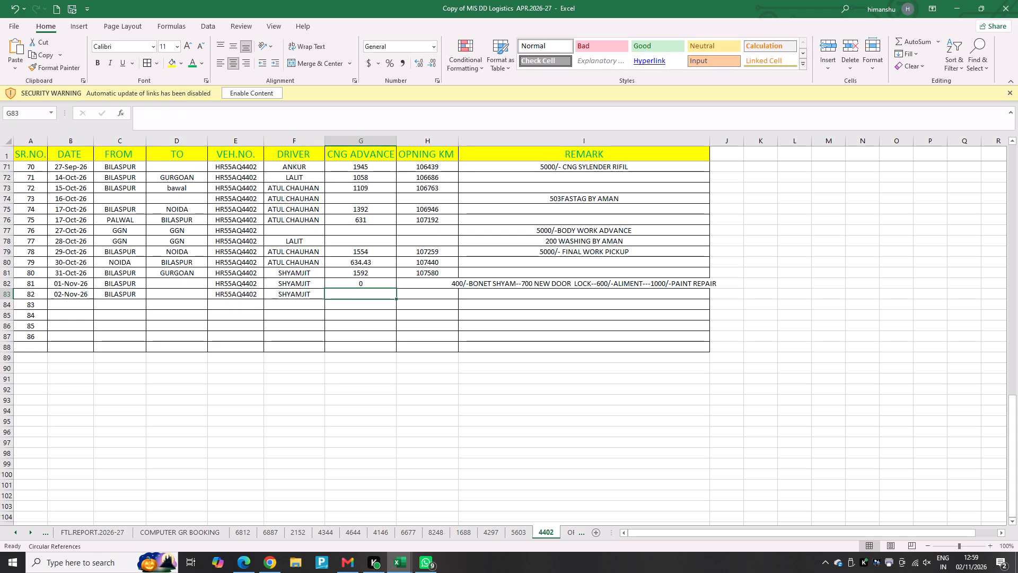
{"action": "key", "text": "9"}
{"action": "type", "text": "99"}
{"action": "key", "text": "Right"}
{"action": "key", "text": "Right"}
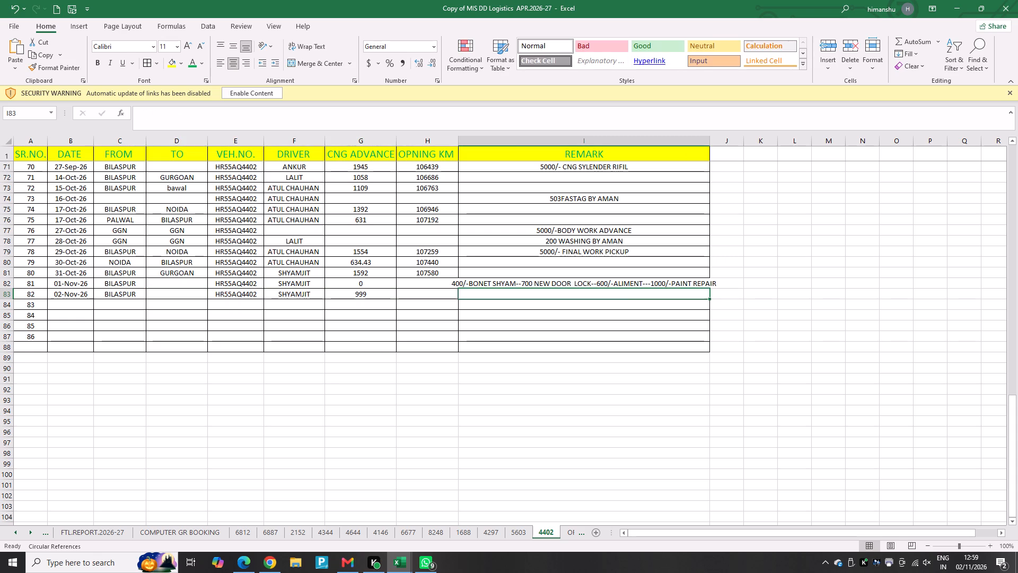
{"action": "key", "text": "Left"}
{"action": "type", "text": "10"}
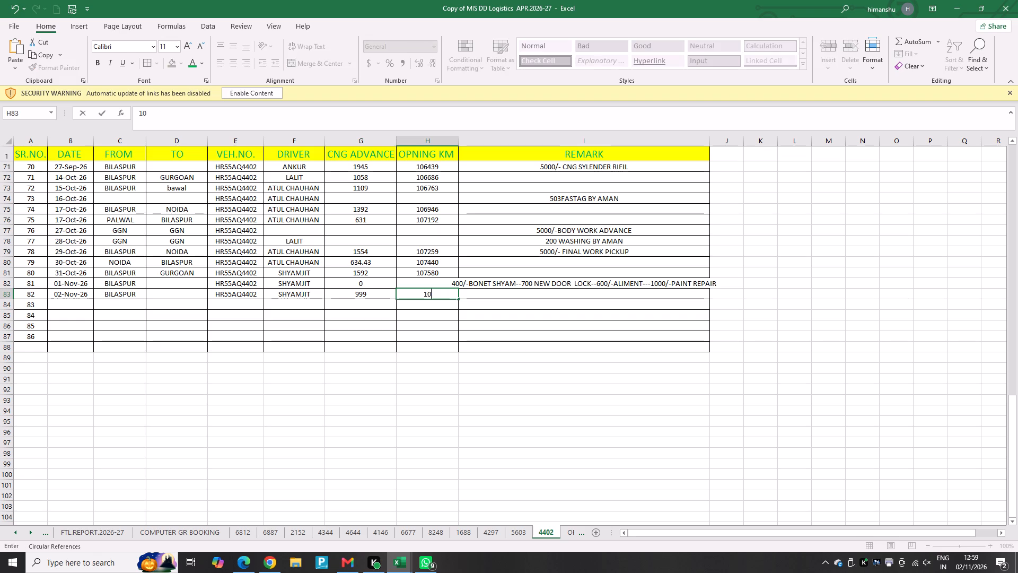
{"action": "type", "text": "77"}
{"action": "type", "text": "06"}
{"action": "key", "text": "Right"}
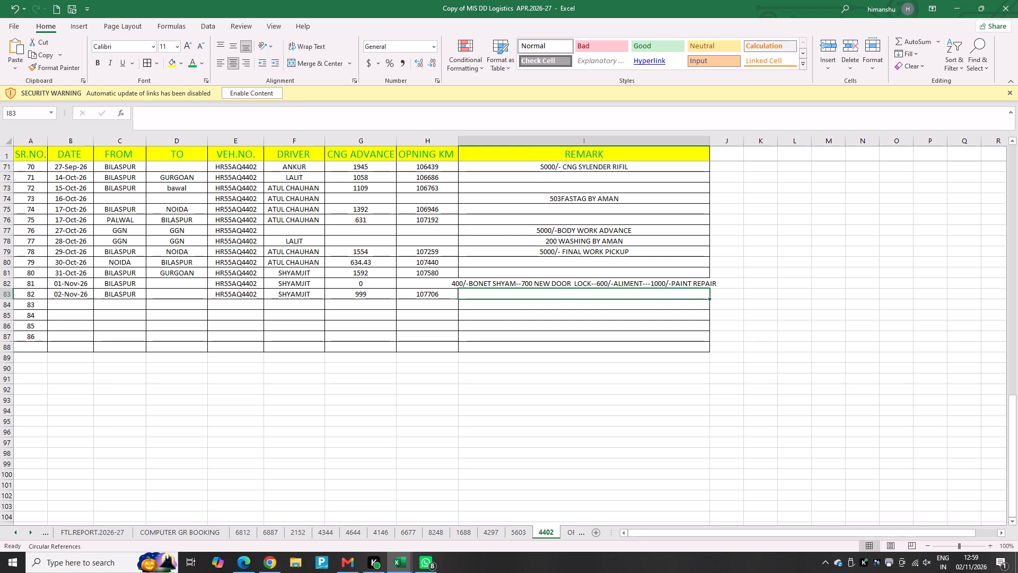
On the LALIT sheet, enter date 02-OCT-26 and a salary/advance amount of 500 in row 20.
{"action": "left_click", "coordinate": [29, 535]}
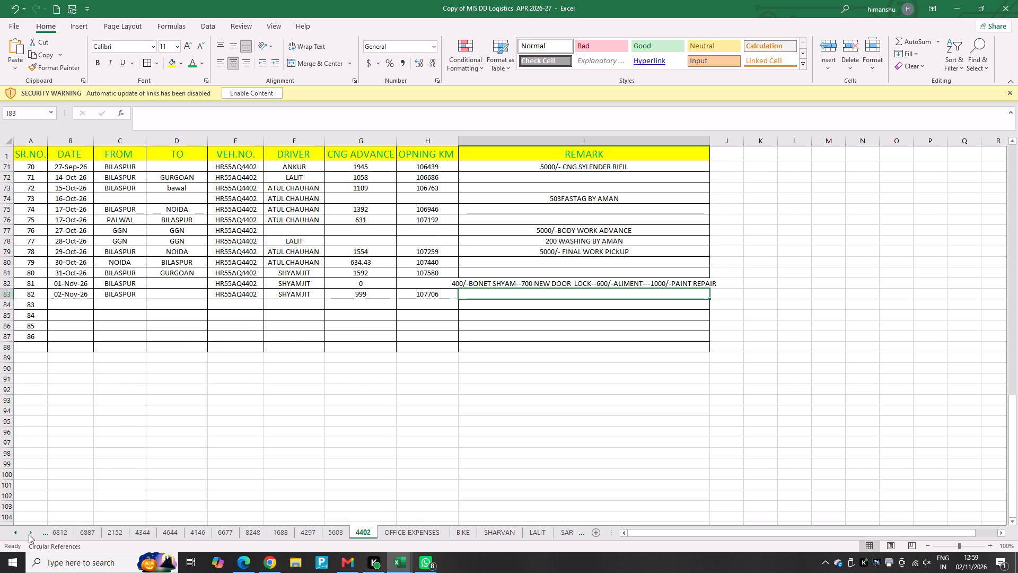
{"action": "left_click", "coordinate": [29, 534]}
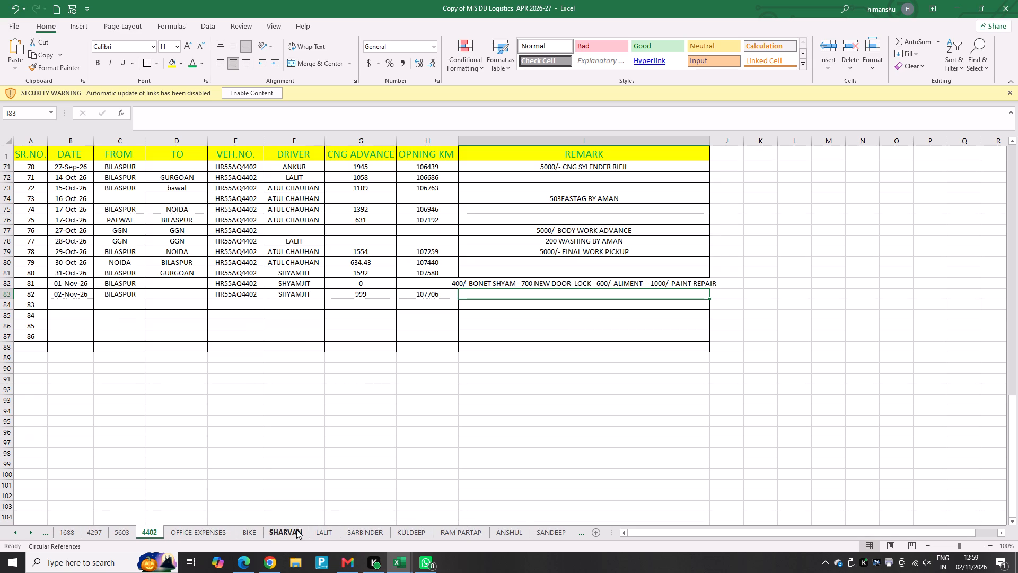
{"action": "left_click", "coordinate": [319, 529]}
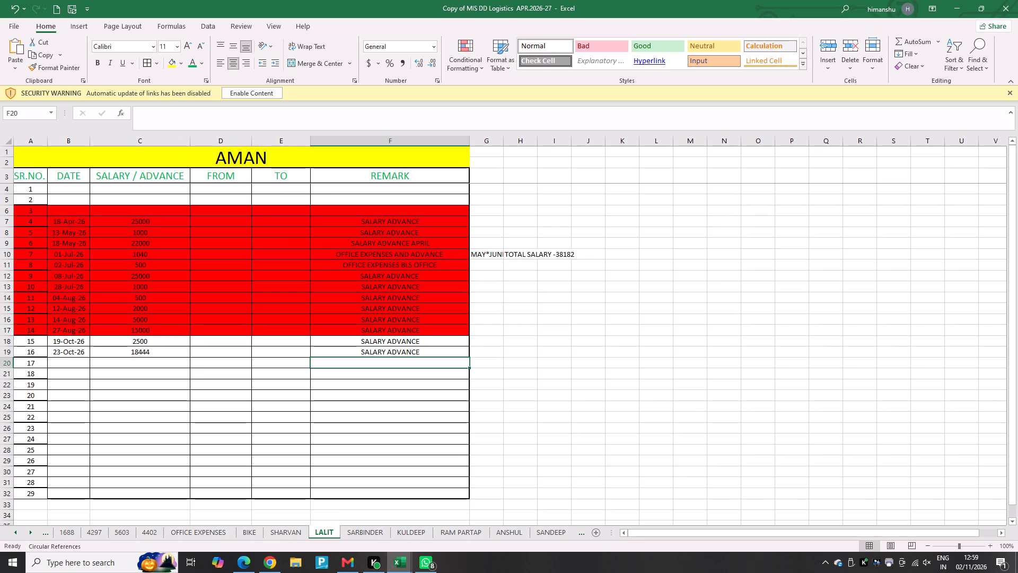
{"action": "left_click", "coordinate": [72, 357]}
{"action": "left_click", "coordinate": [80, 367]}
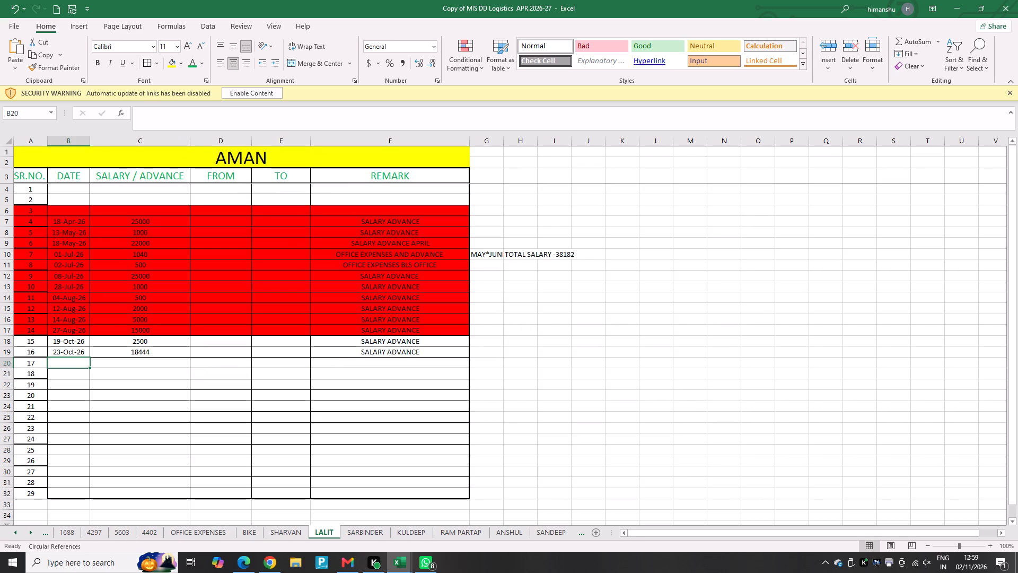
{"action": "type", "text": "02-"}
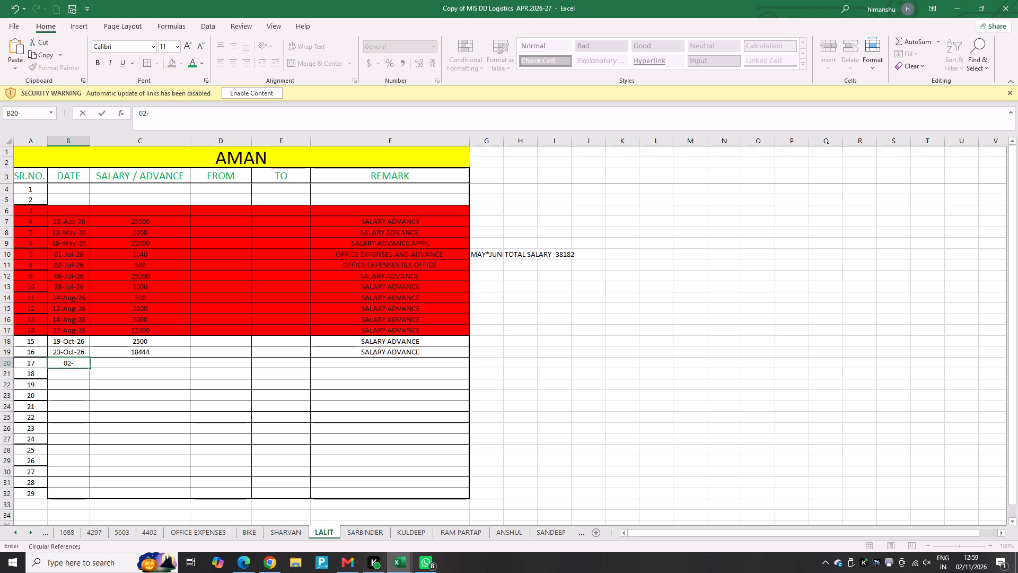
{"action": "type", "text": "OCT"}
{"action": "type", "text": "-26"}
{"action": "key", "text": "Right"}
{"action": "type", "text": "500"}
{"action": "key", "text": "Right"}
{"action": "key", "text": "Right"}
{"action": "key", "text": "Right"}
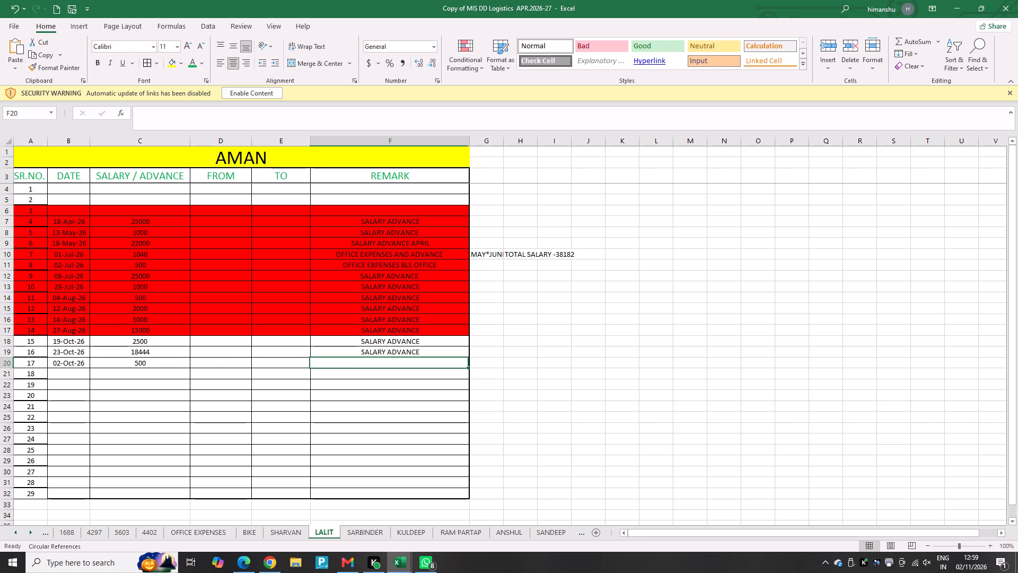
Enter the remark "SALARY ADVANCE" for the 500 entry in row 20.
{"action": "type", "text": "SA"}
{"action": "type", "text": "LAR A"}
{"action": "key", "text": "BackSpace"}
{"action": "key", "text": "BackSpace"}
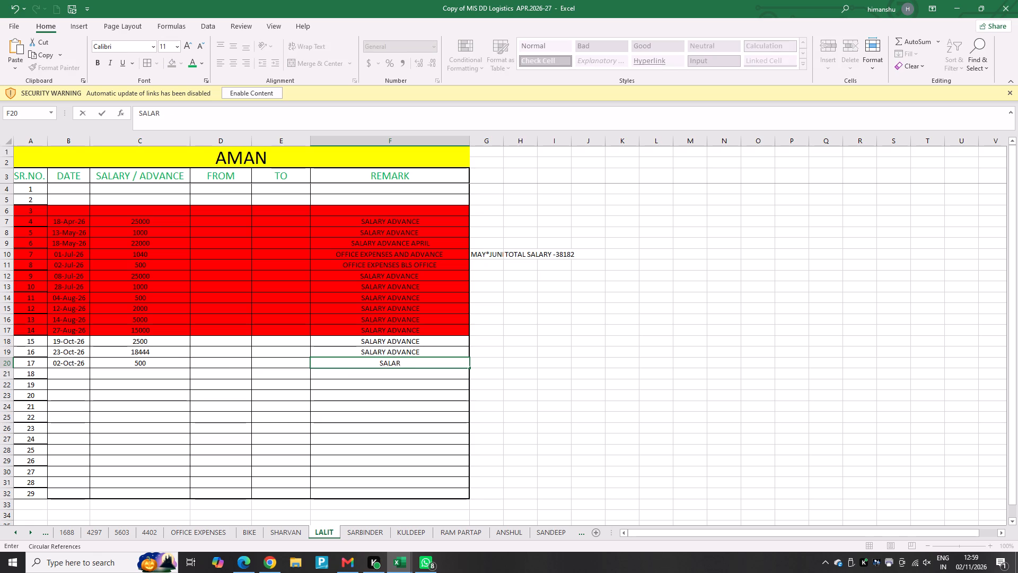
{"action": "type", "text": "Y ADVANCE"}
{"action": "key", "text": "Return"}
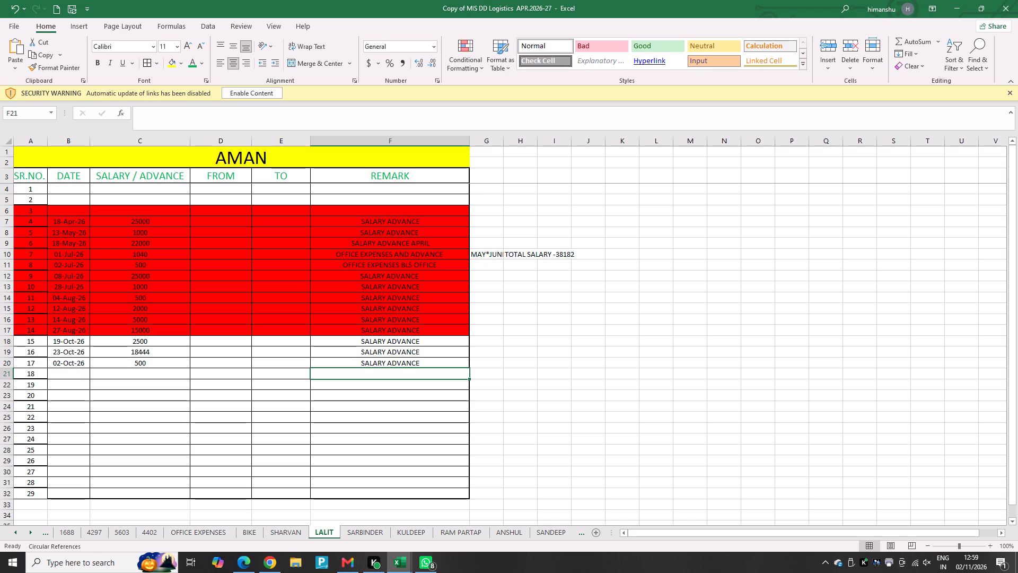
Minimize the workbook and return to the web portal's surface booking form in Chrome.
{"action": "left_click", "coordinate": [129, 368]}
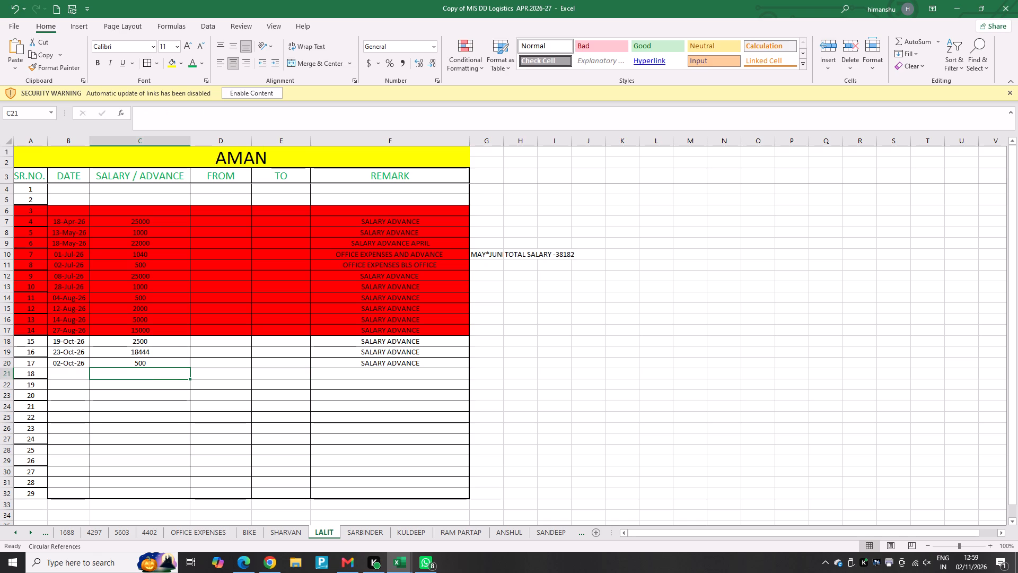
{"action": "left_click", "coordinate": [964, 9]}
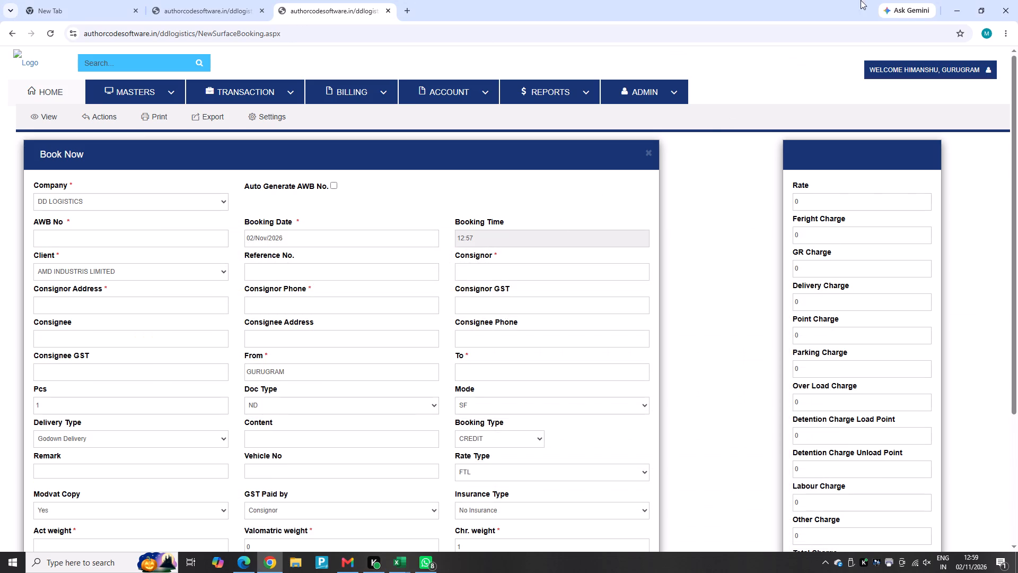